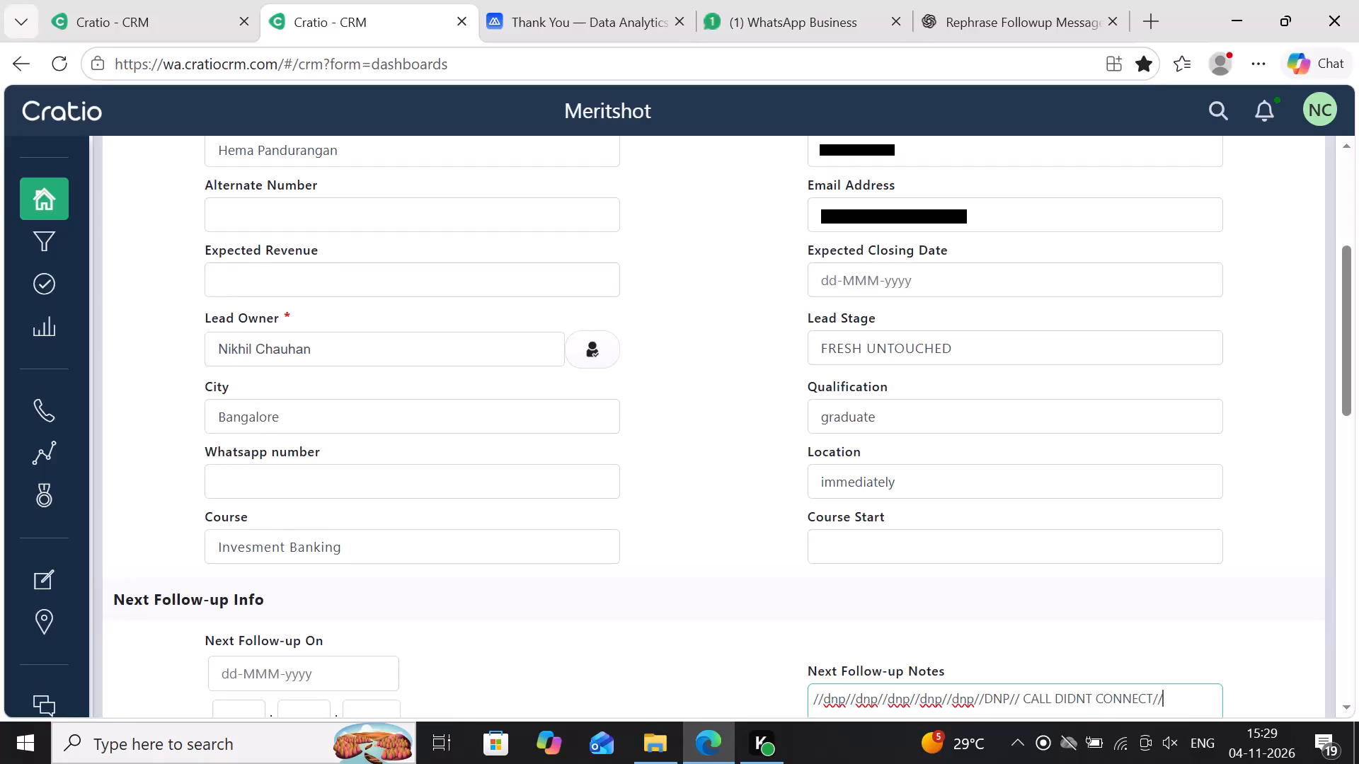
Switch from the FRESH UNTOUCHED lead to the other open Cratio CRM page and view the top of its NEW-stage lead record.
scroll(699, 284, "up", 20)
scroll(699, 284, "up", 20)
scroll(699, 284, "up", 16)
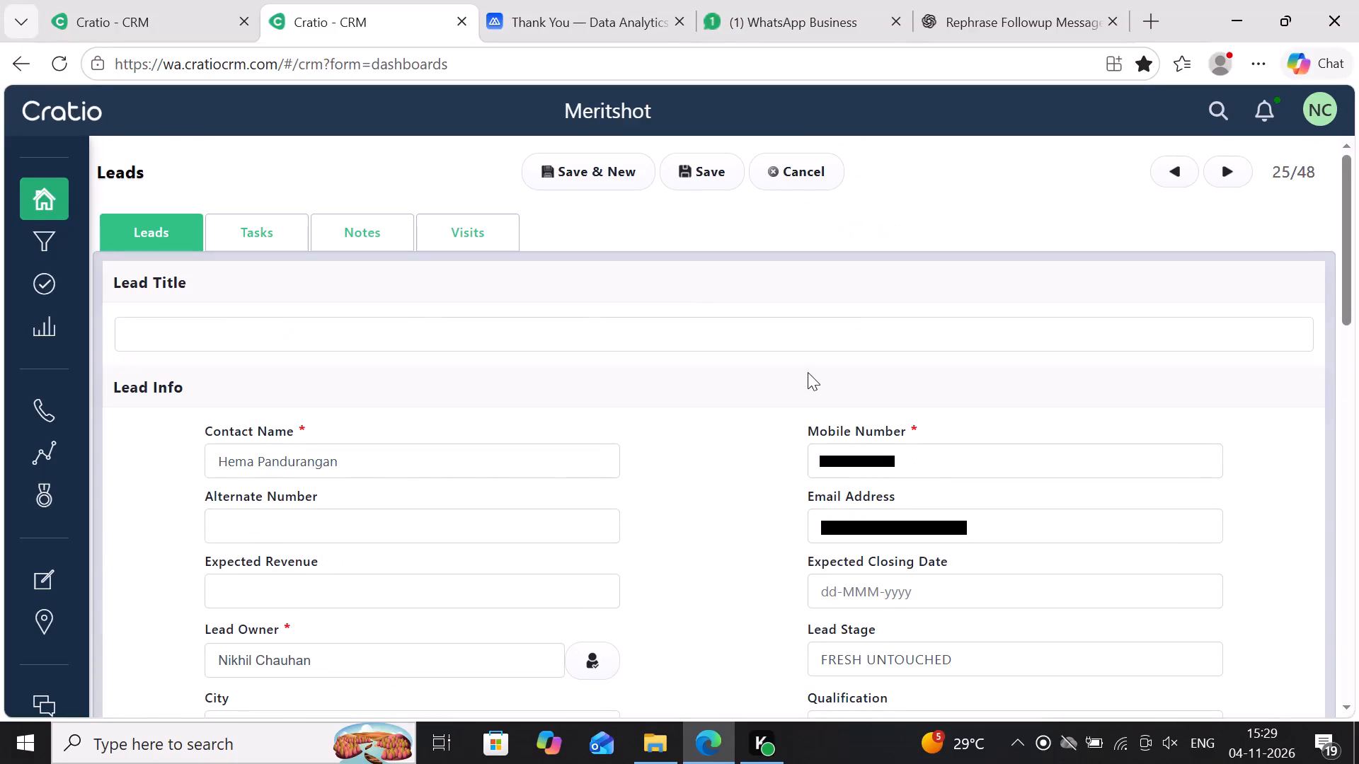
left_click(183, 0)
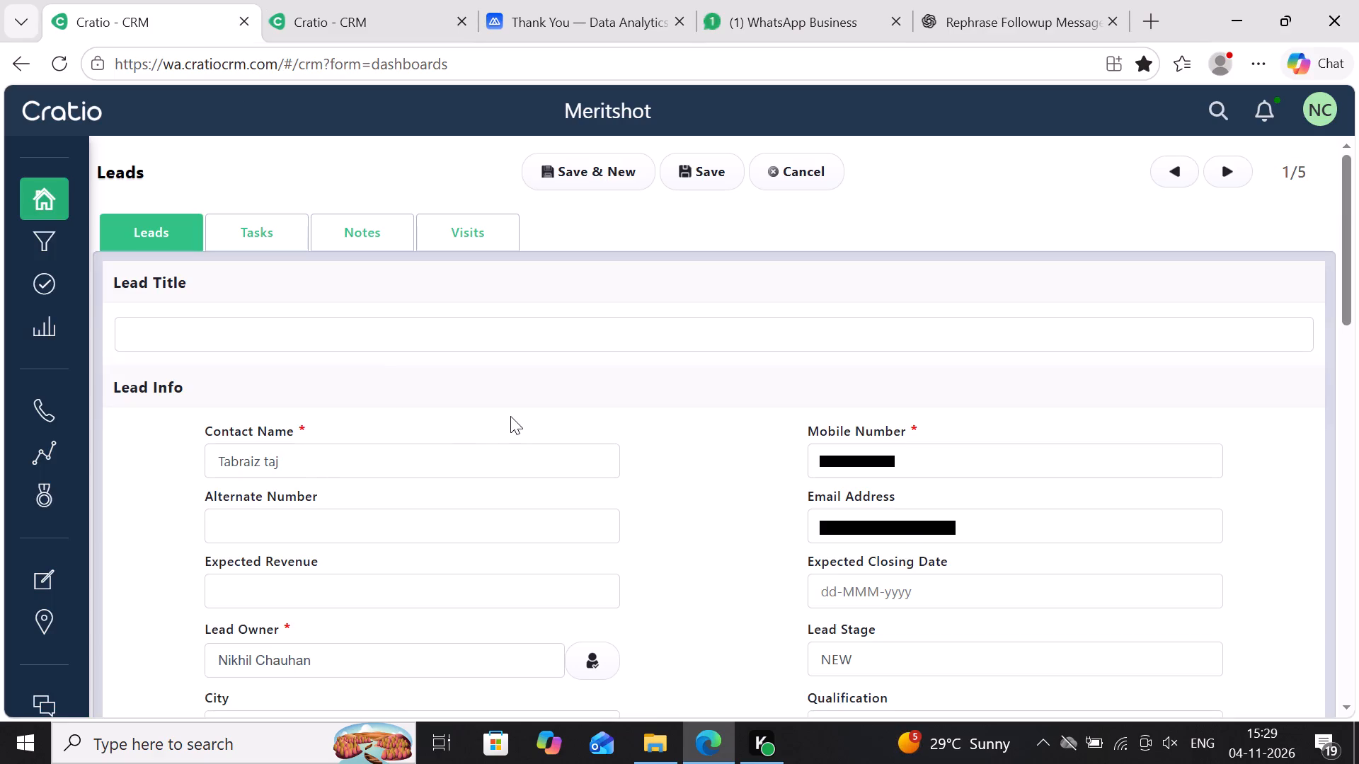
scroll(510, 416, "up", 20)
scroll(510, 416, "up", 20)
scroll(510, 416, "up", 20)
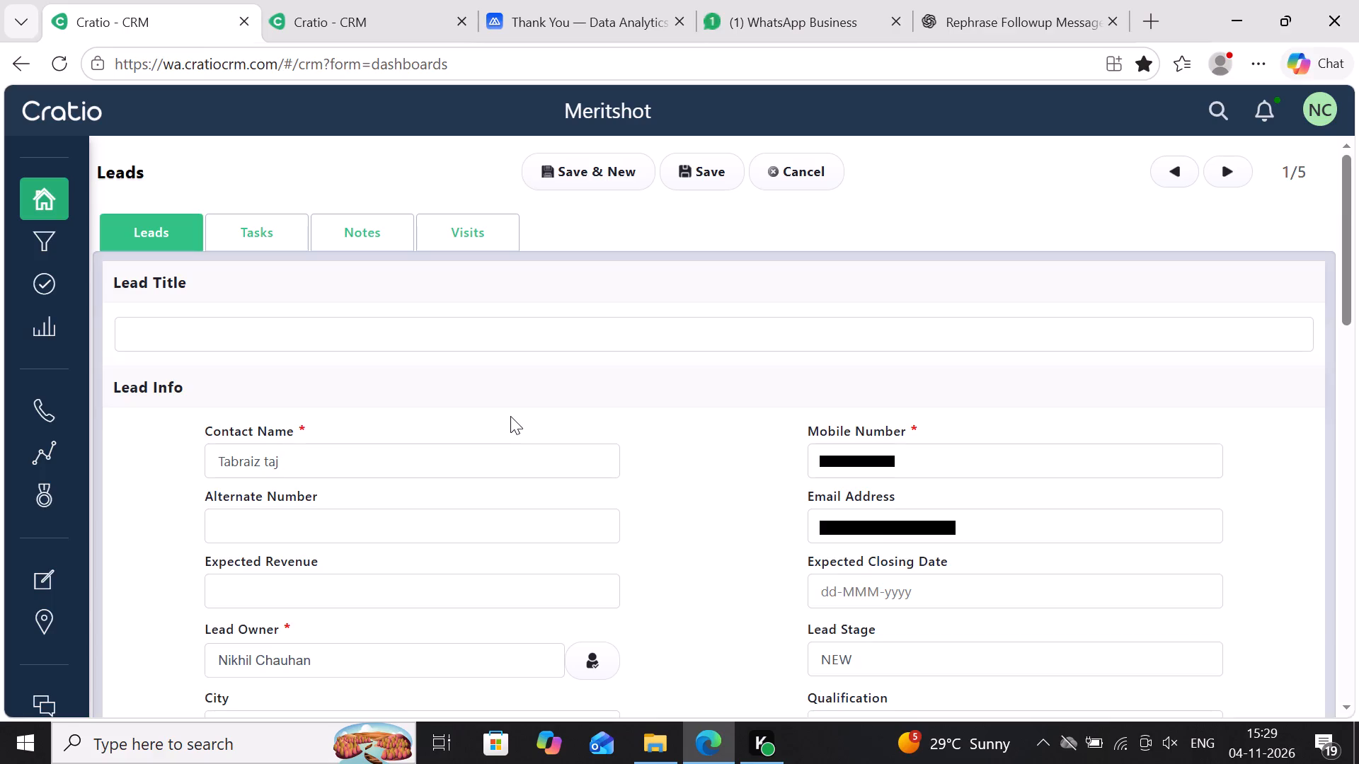
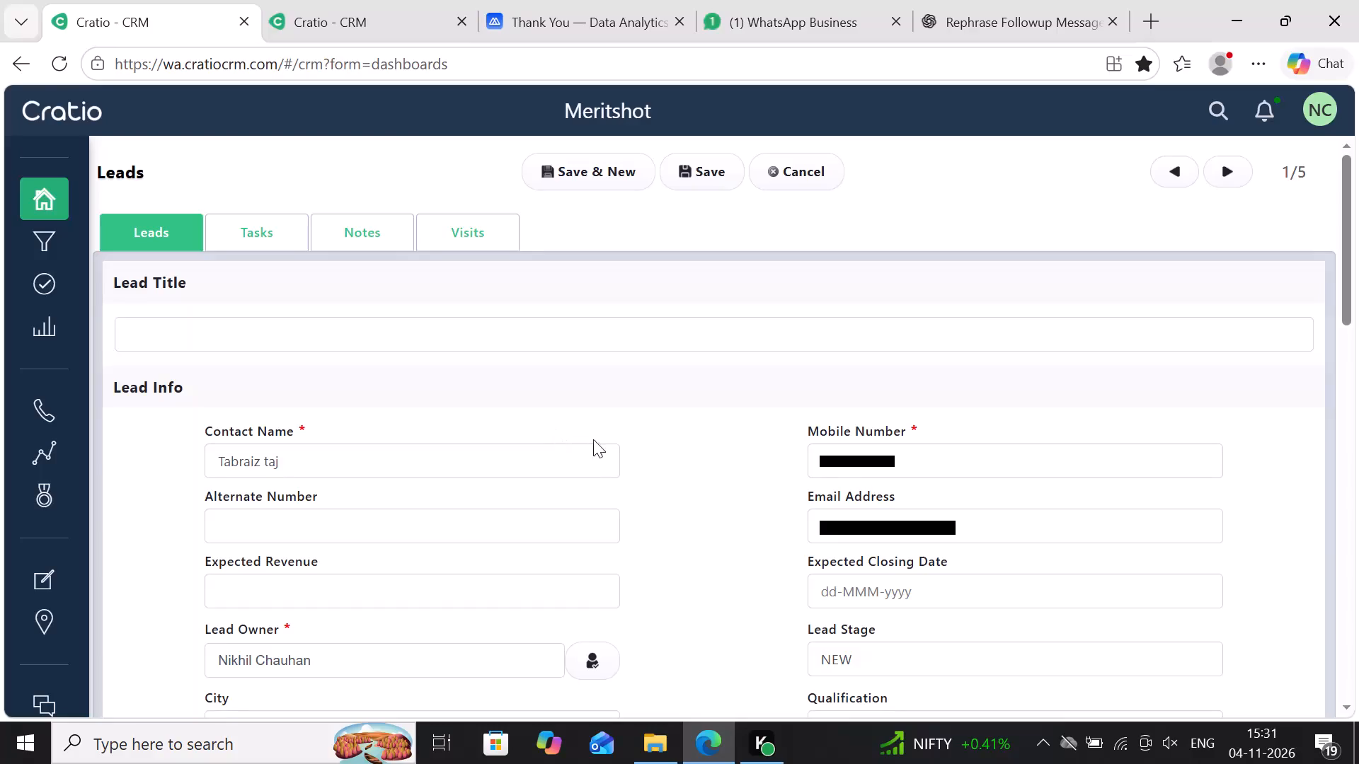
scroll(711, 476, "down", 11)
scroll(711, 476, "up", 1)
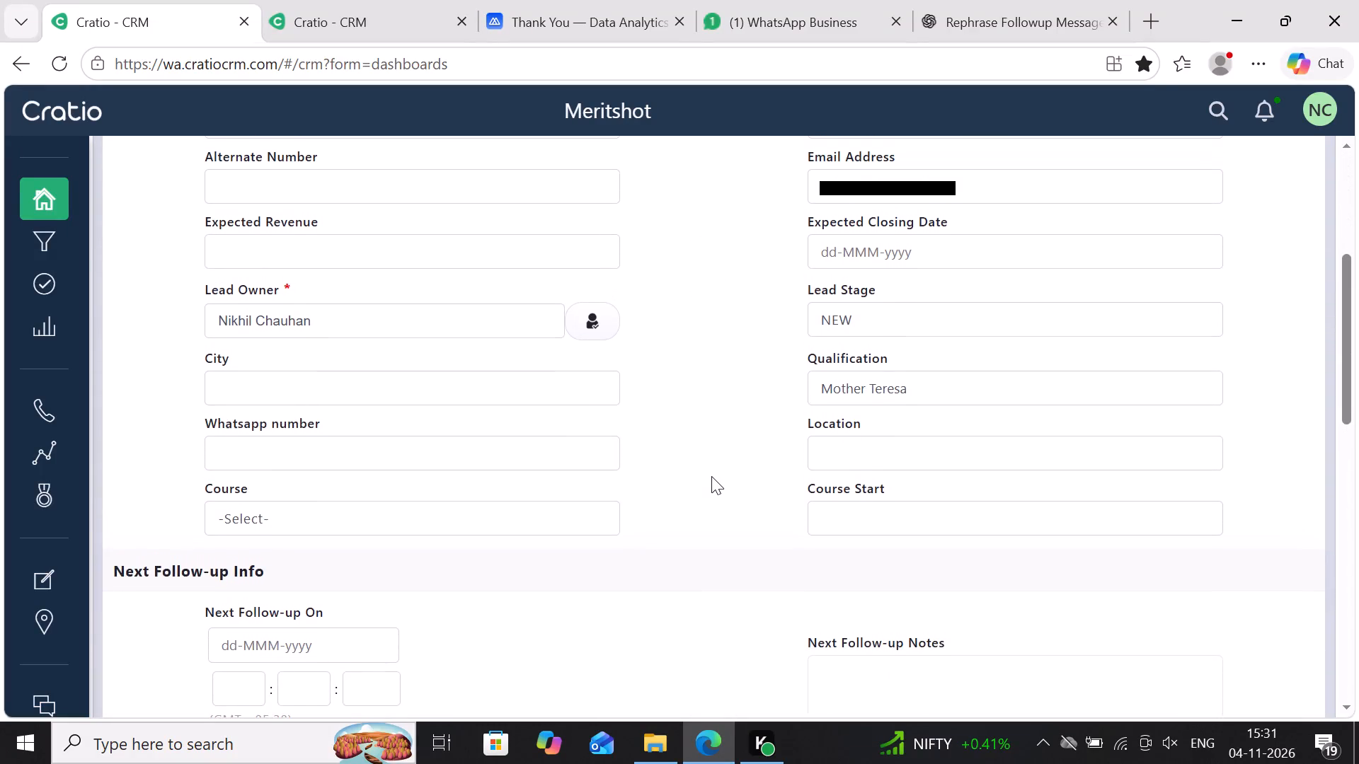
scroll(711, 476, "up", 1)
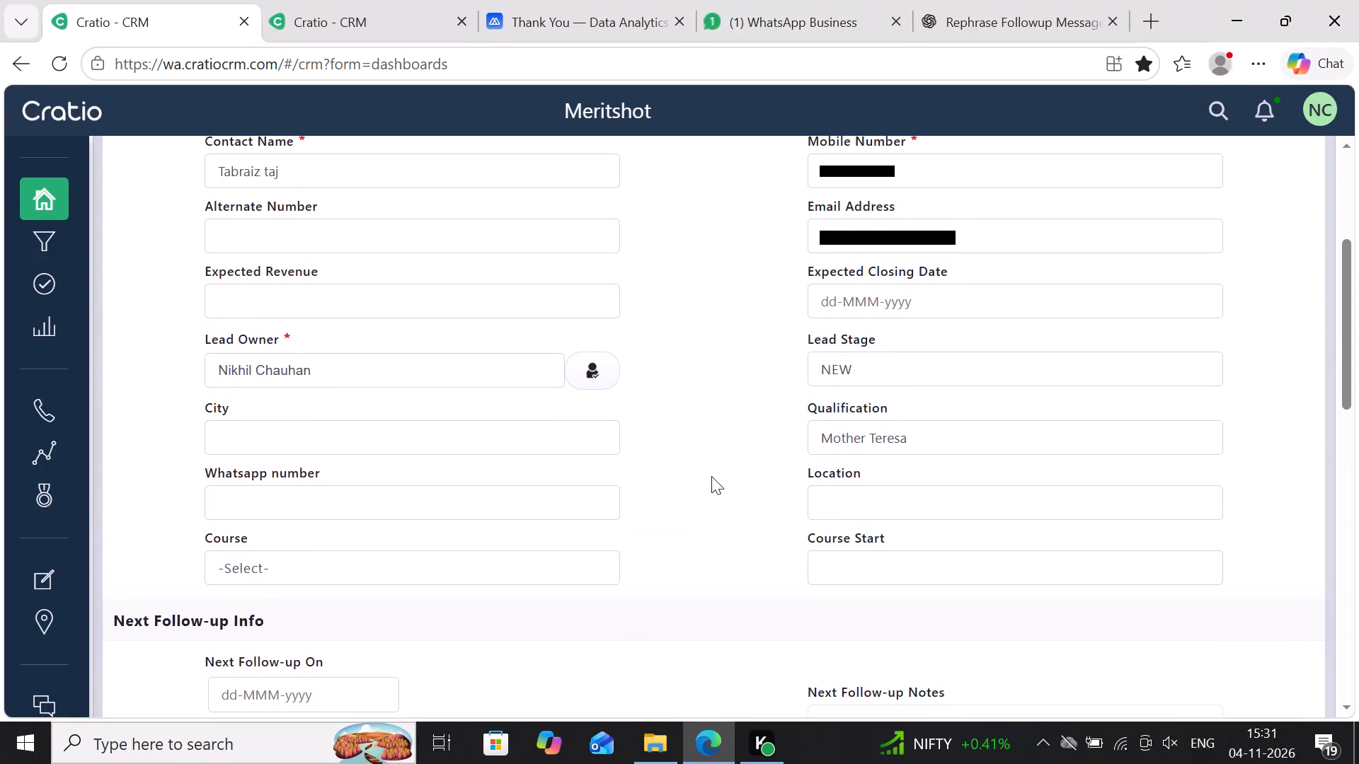
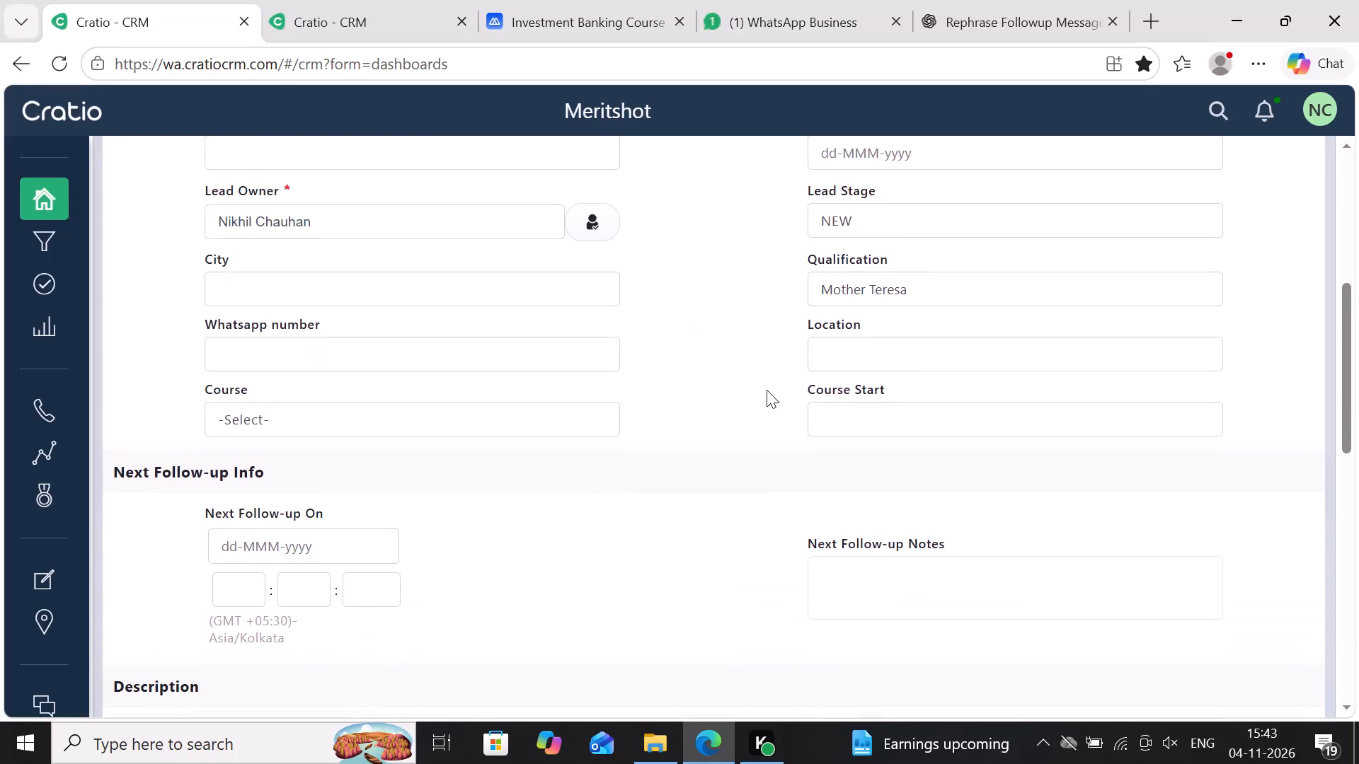
Enter "ask for website link" in the lead's Next Follow-up Notes.
left_click(866, 571)
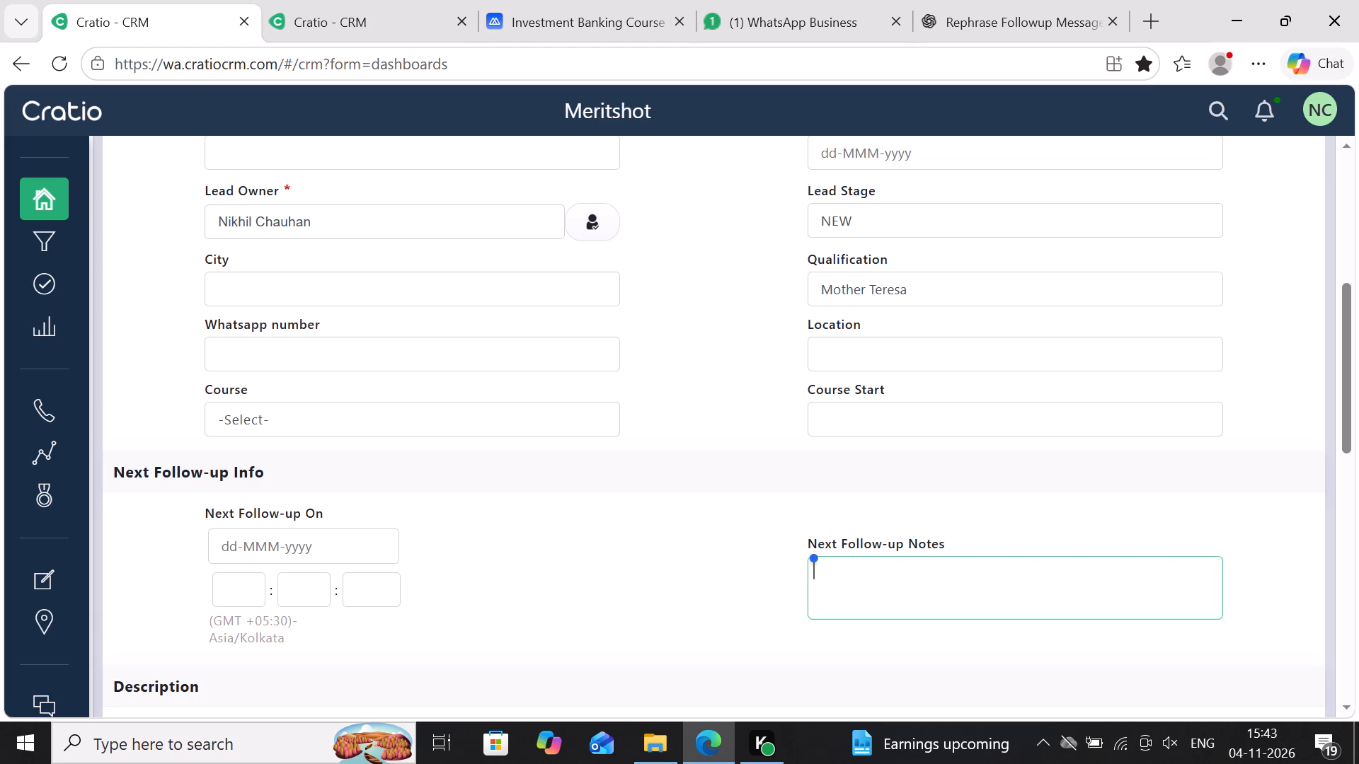
type("ask foe")
key("BackSpace")
type("r website link")
key("space")
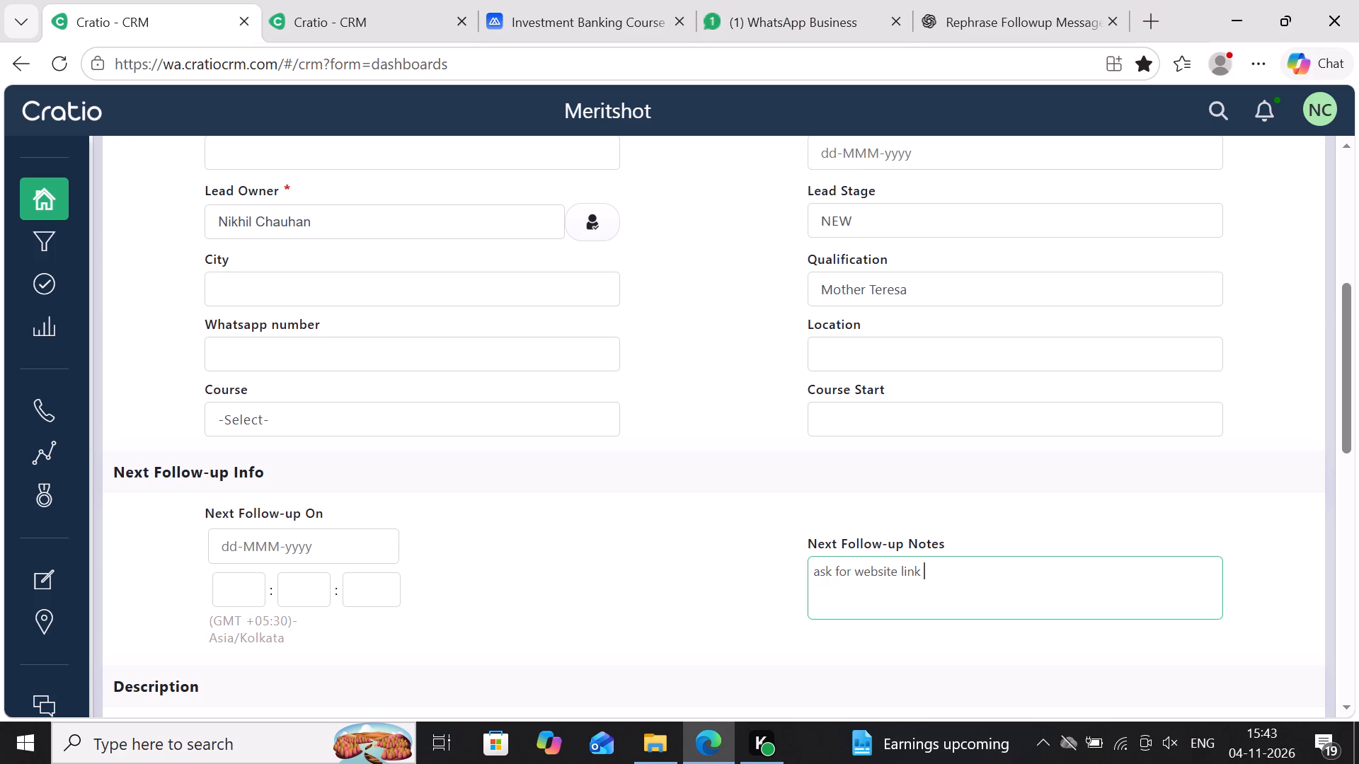
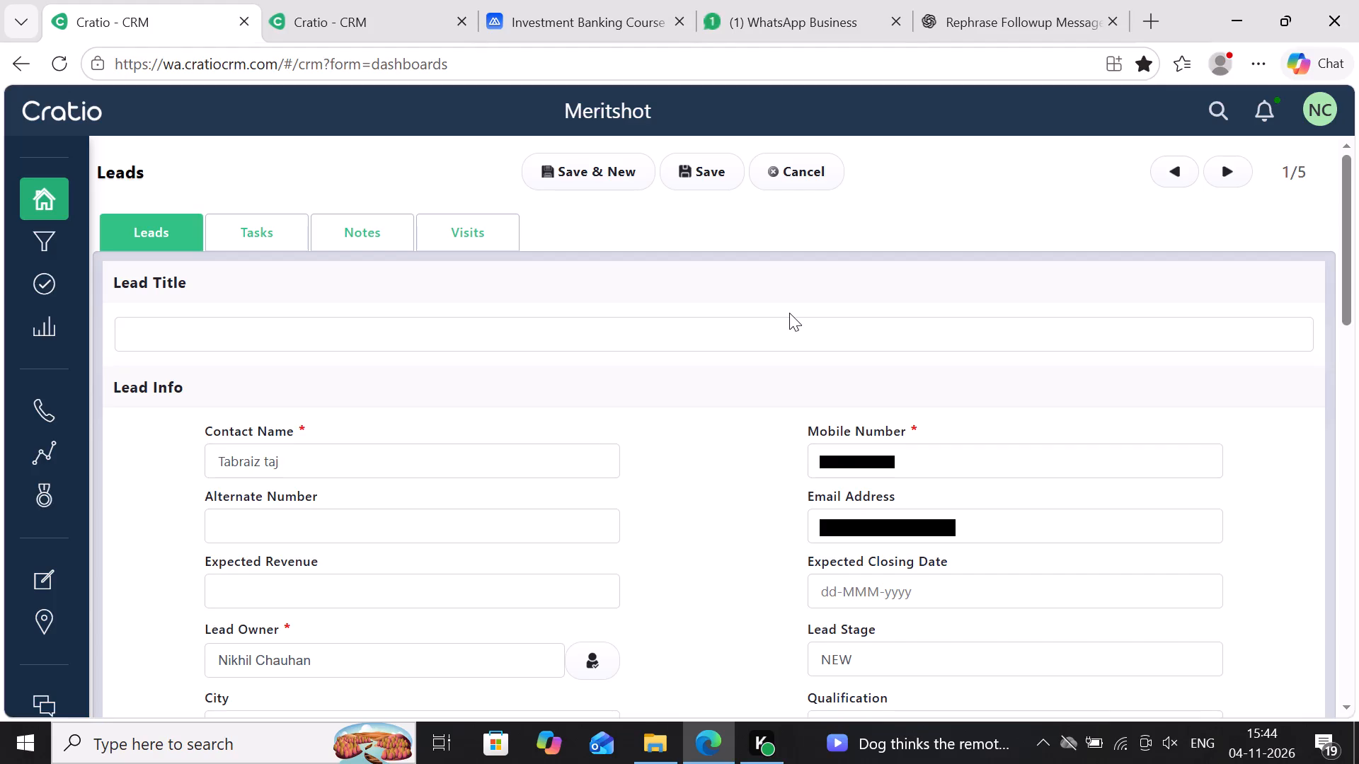
Check the lead's details and save the lead record with its new follow-up note.
scroll(789, 313, "down", 10)
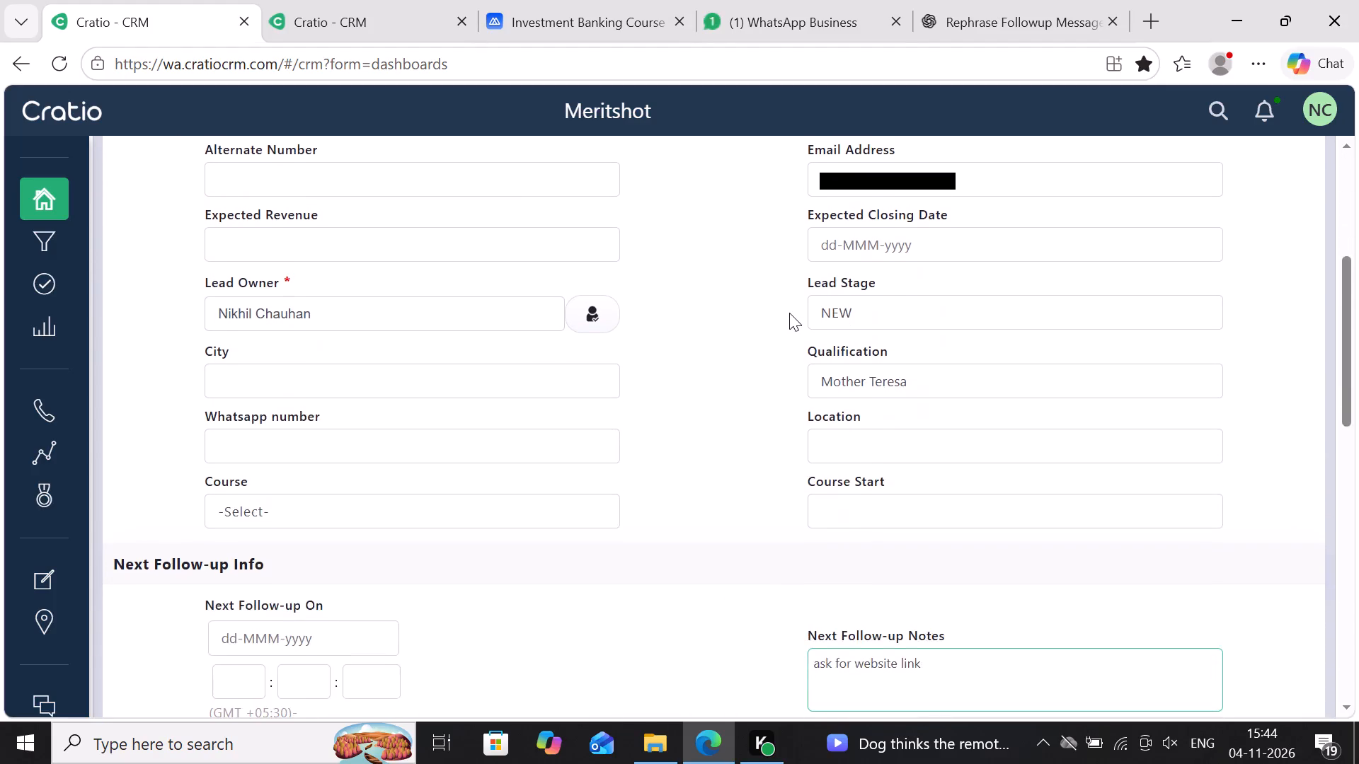
scroll(789, 313, "up", 5)
scroll(789, 313, "down", 1)
scroll(789, 313, "up", 20)
scroll(789, 313, "up", 20)
scroll(789, 313, "up", 16)
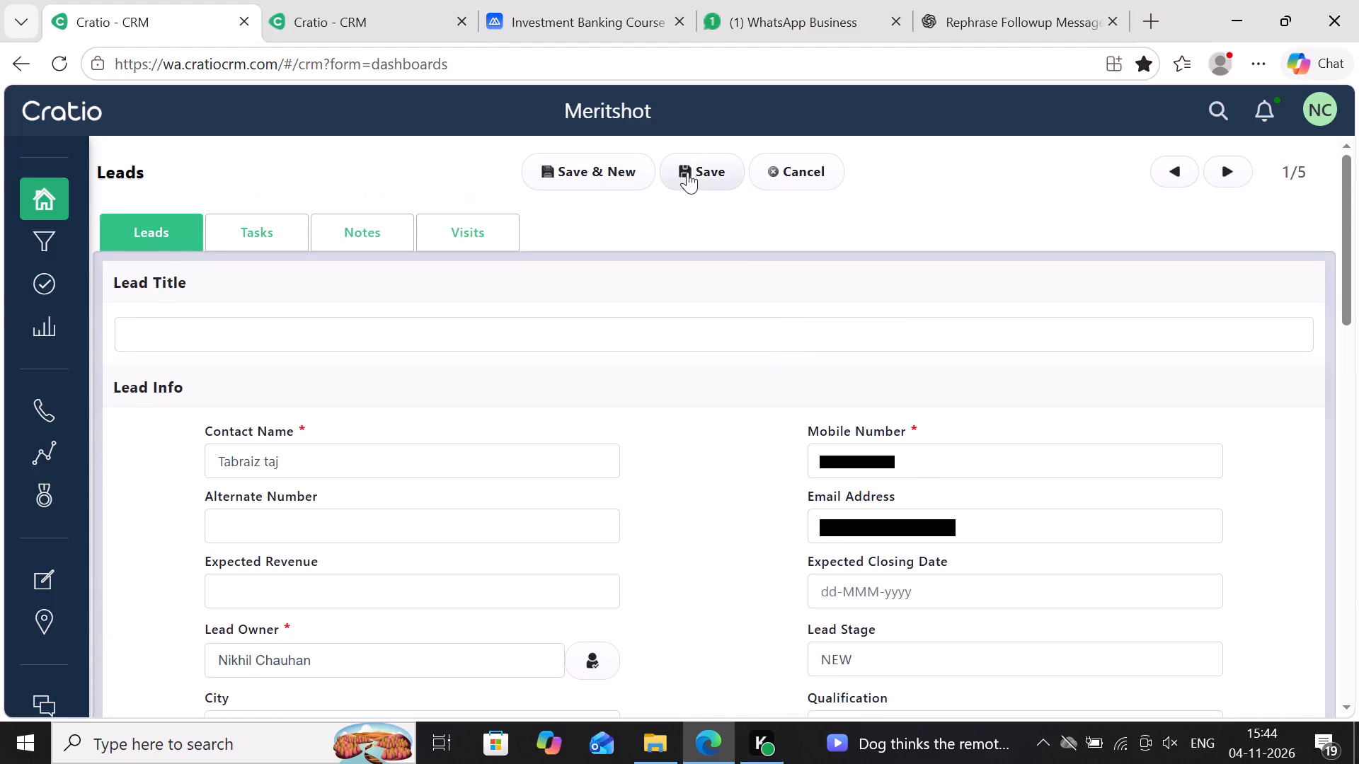
left_click(688, 172)
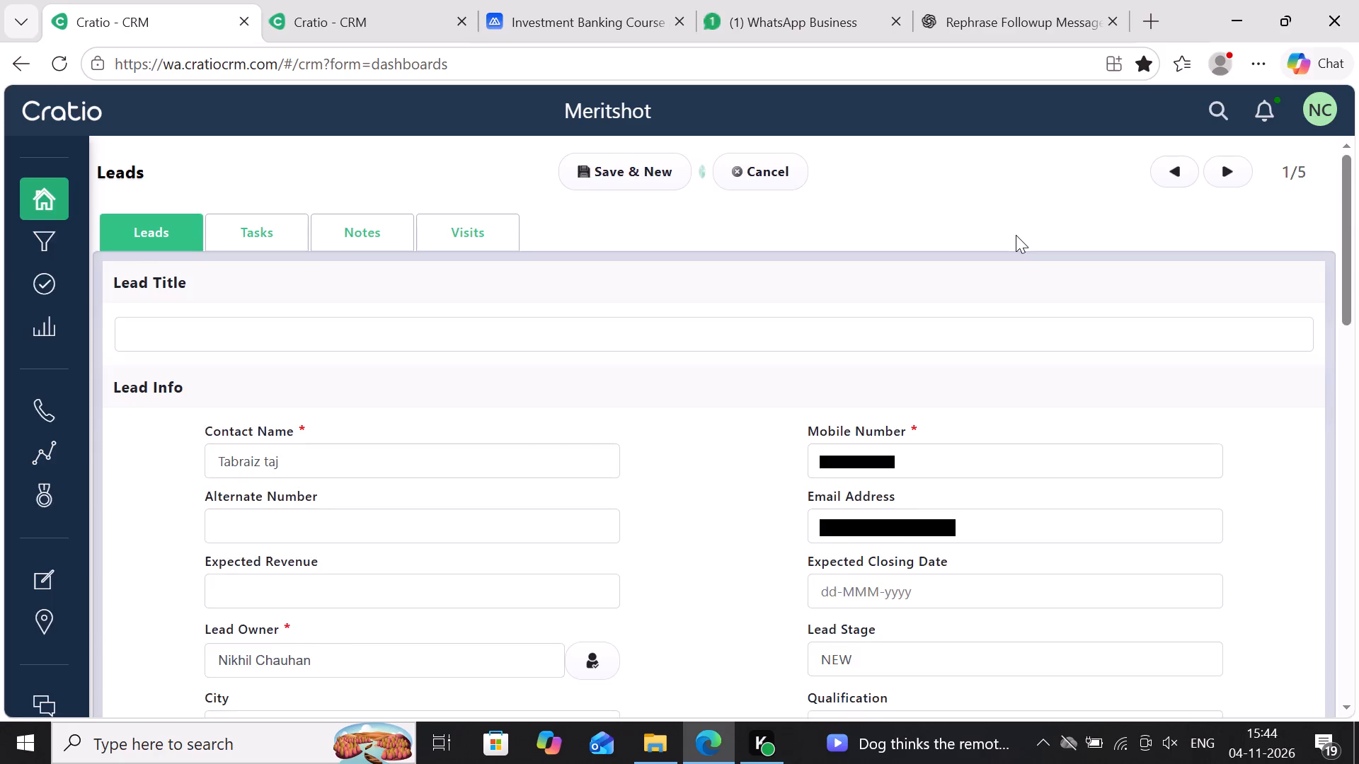
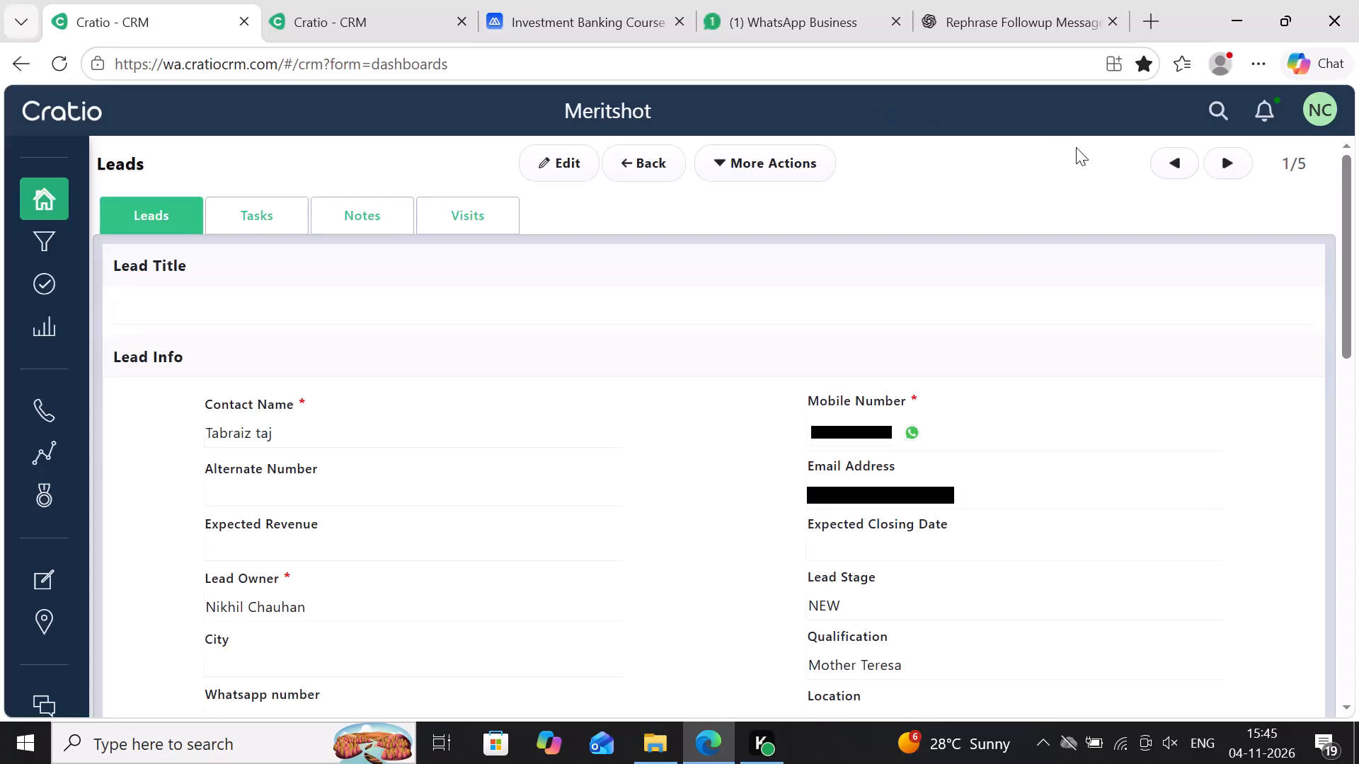
Move on to the second of the five lead records for review.
left_click(1219, 158)
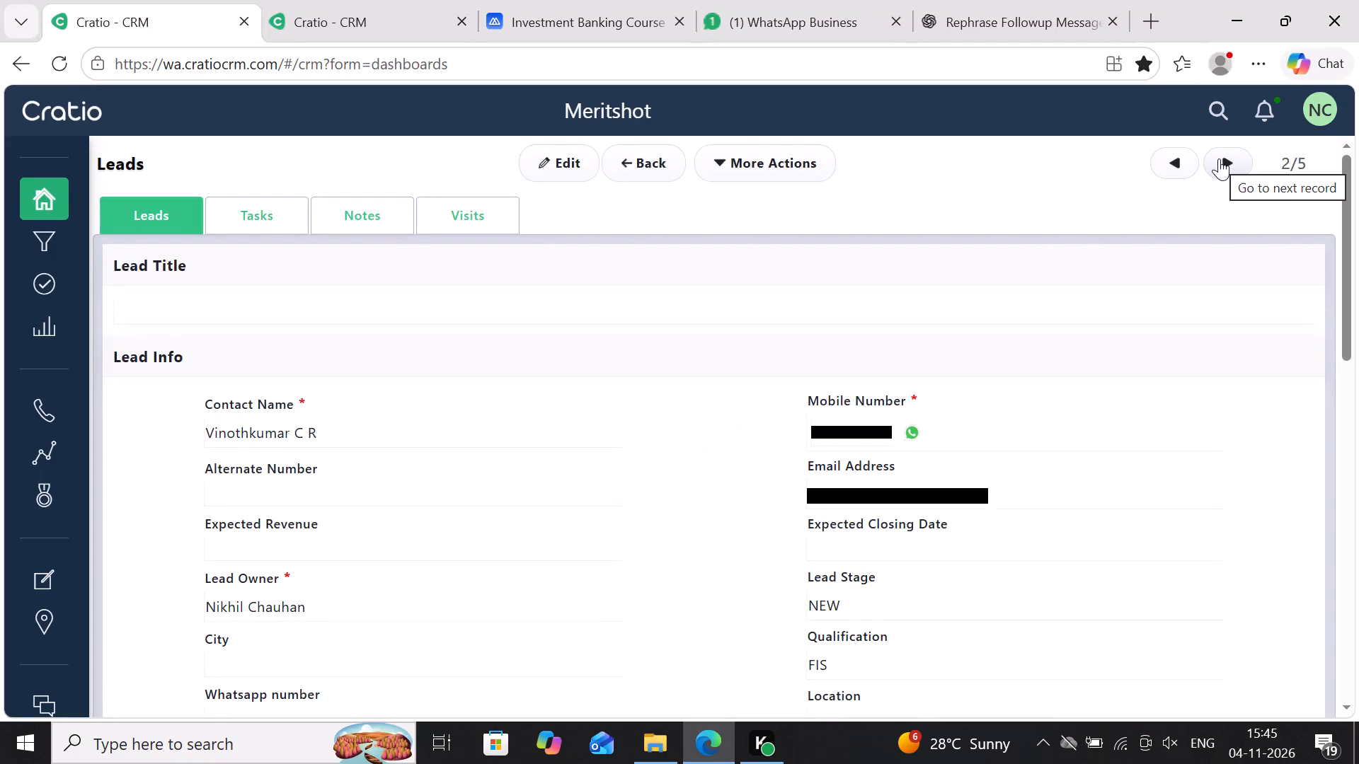
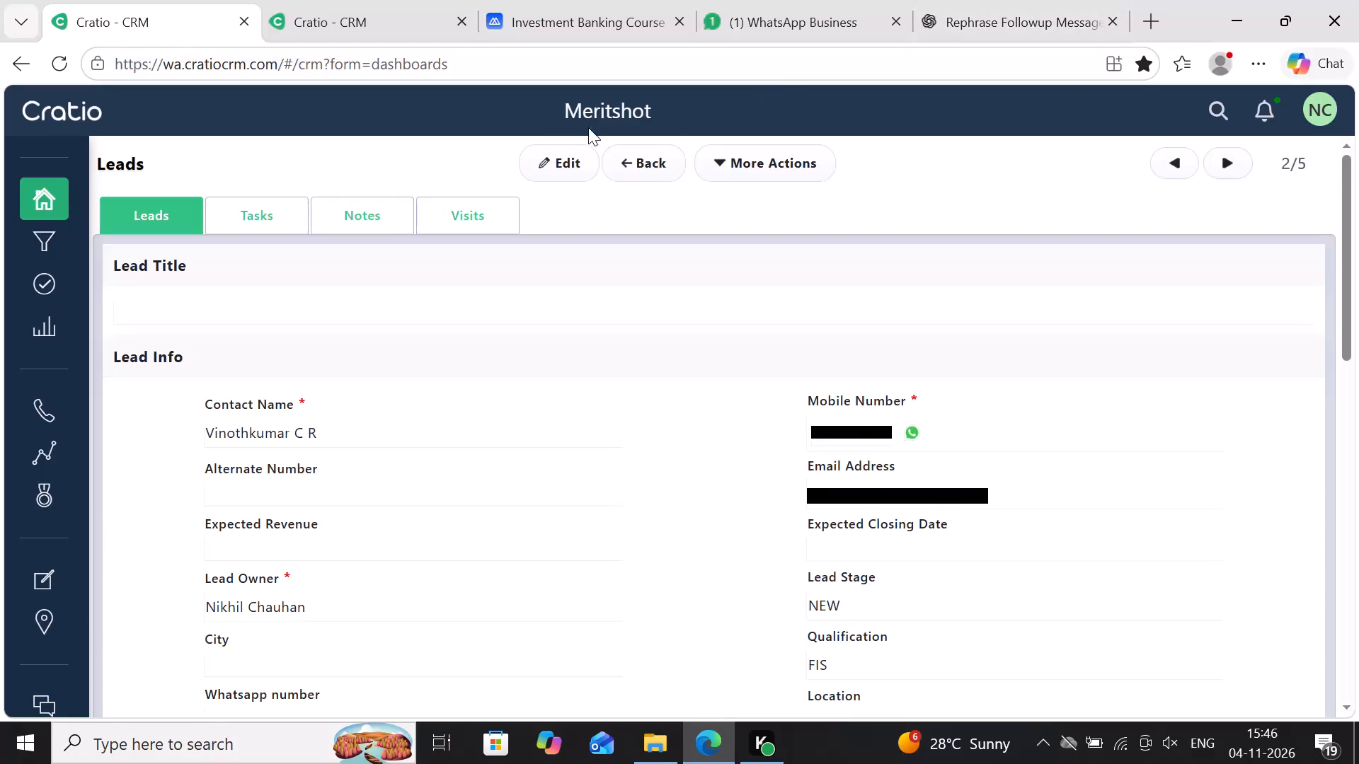
Open the second of the five lead records for editing, down to its lead and follow-up details.
left_click(568, 159)
scroll(595, 400, "down", 2)
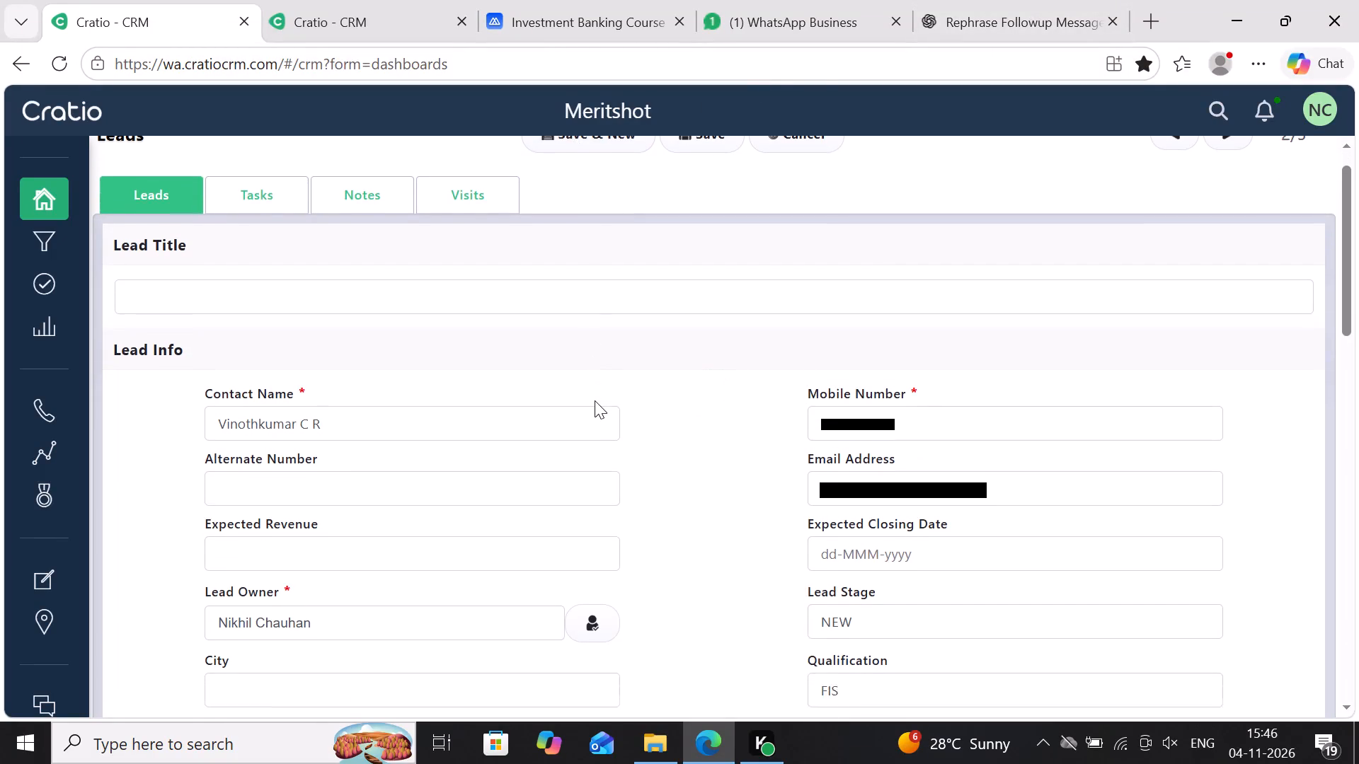
scroll(595, 400, "down", 4)
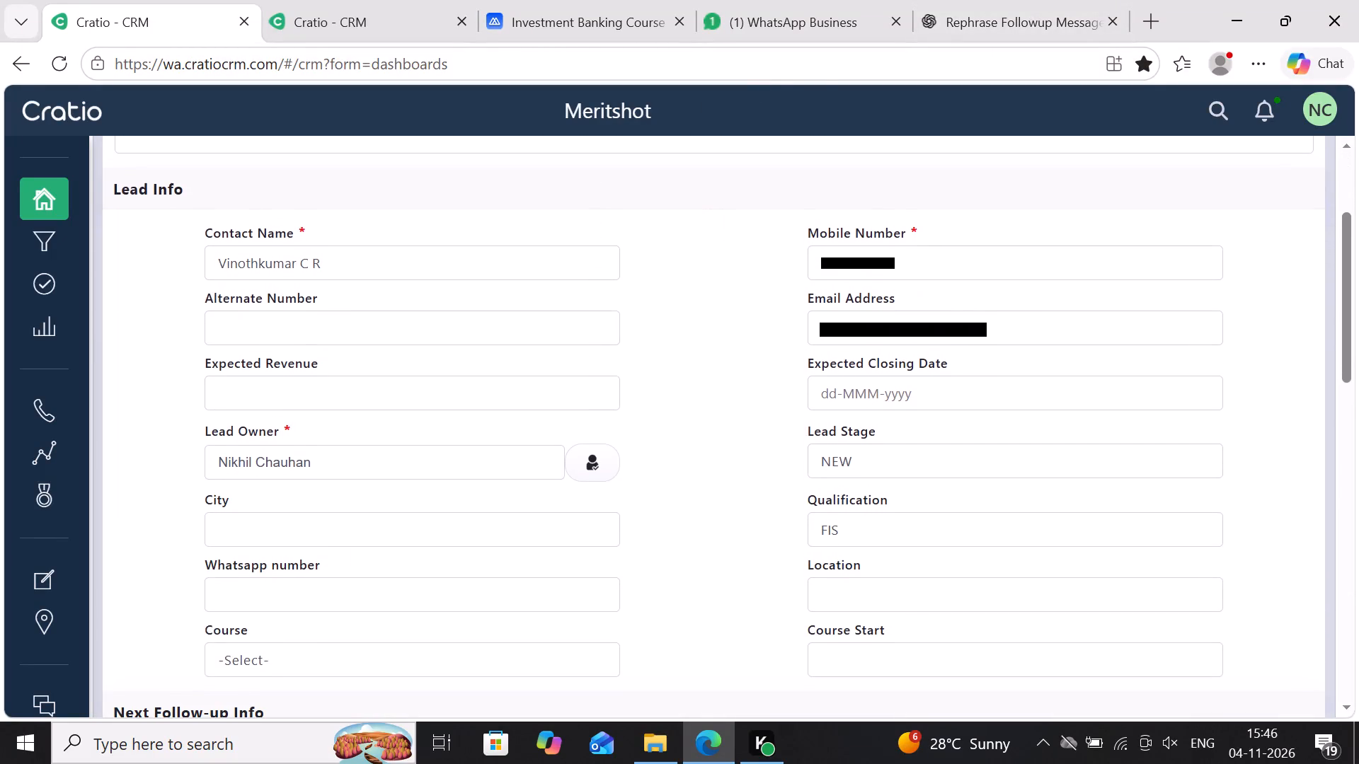
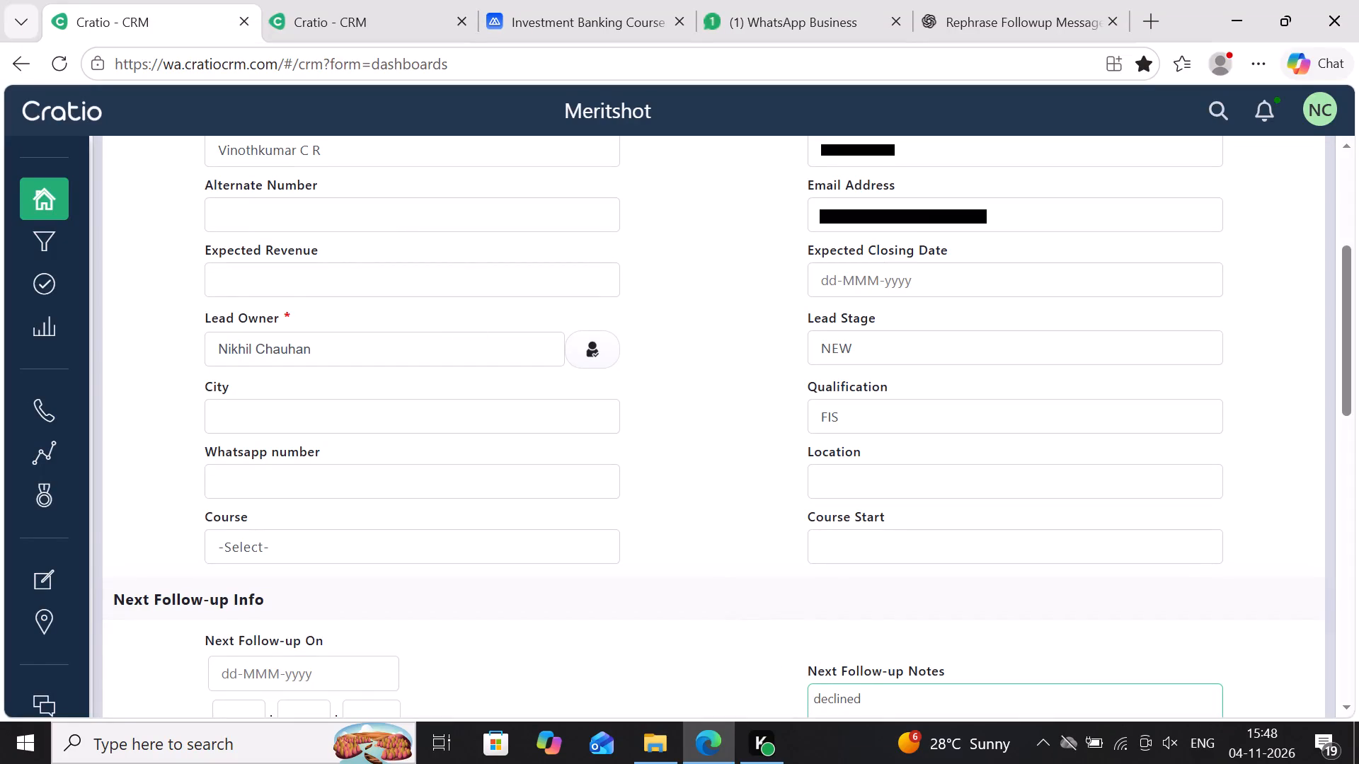
Save the second lead record with its edited next follow-up notes.
scroll(784, 467, "up", 20)
scroll(784, 467, "up", 5)
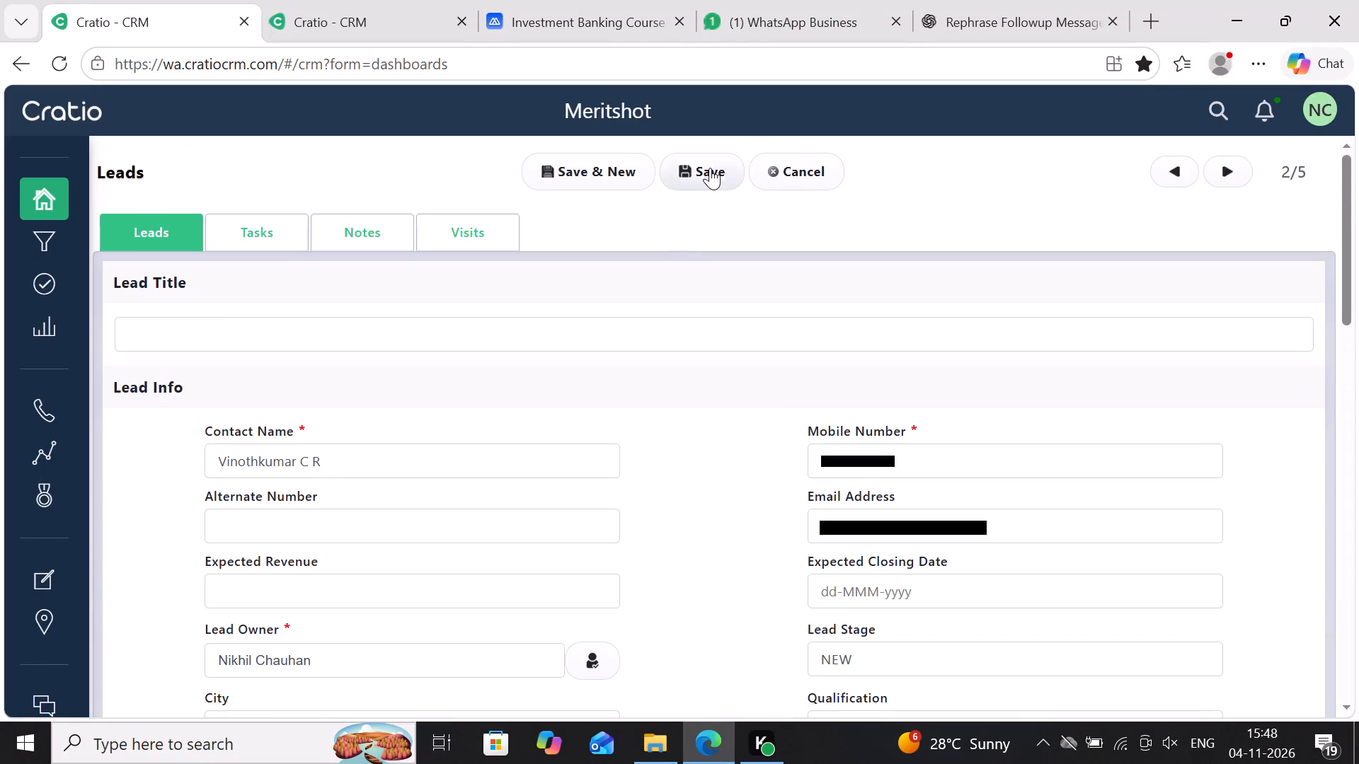
left_click(710, 168)
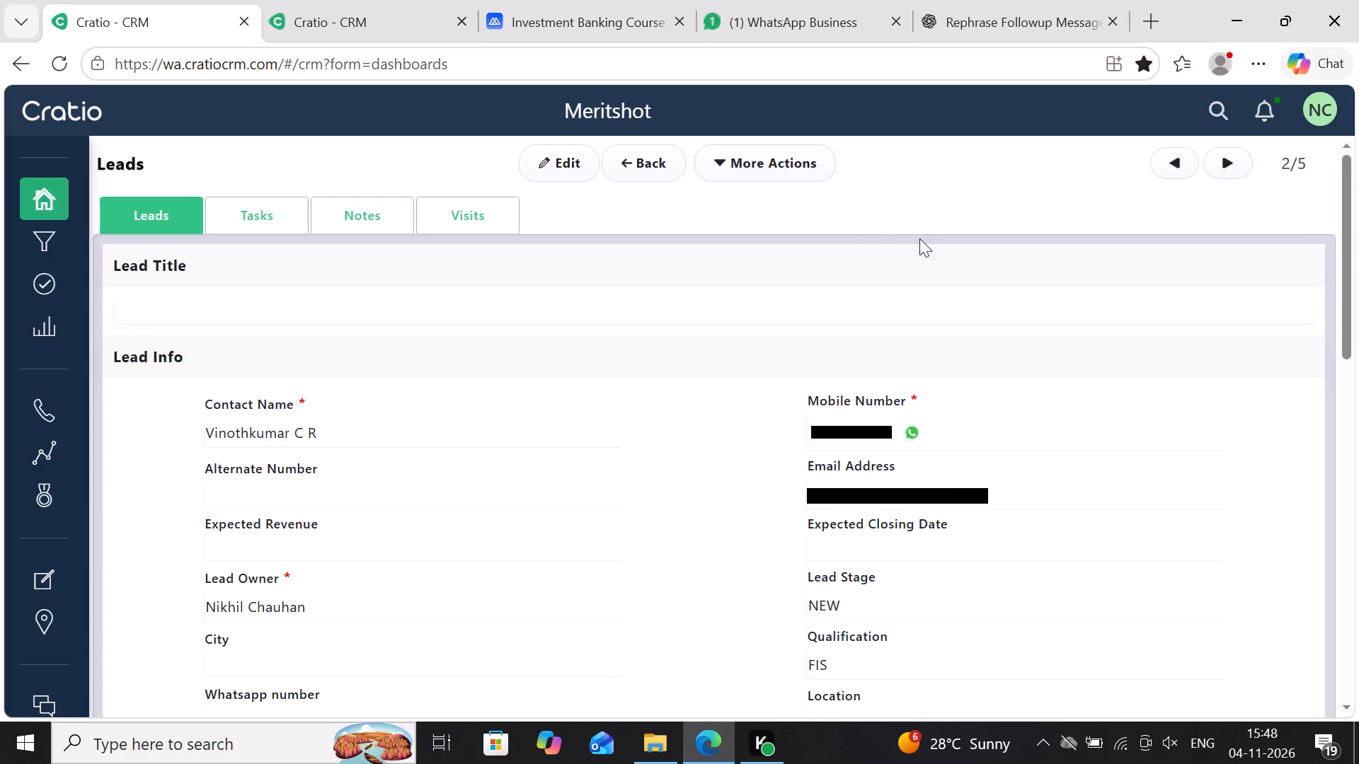
Move on to the third of the five lead records and open its Next Follow-up Notes for editing.
left_click(1228, 173)
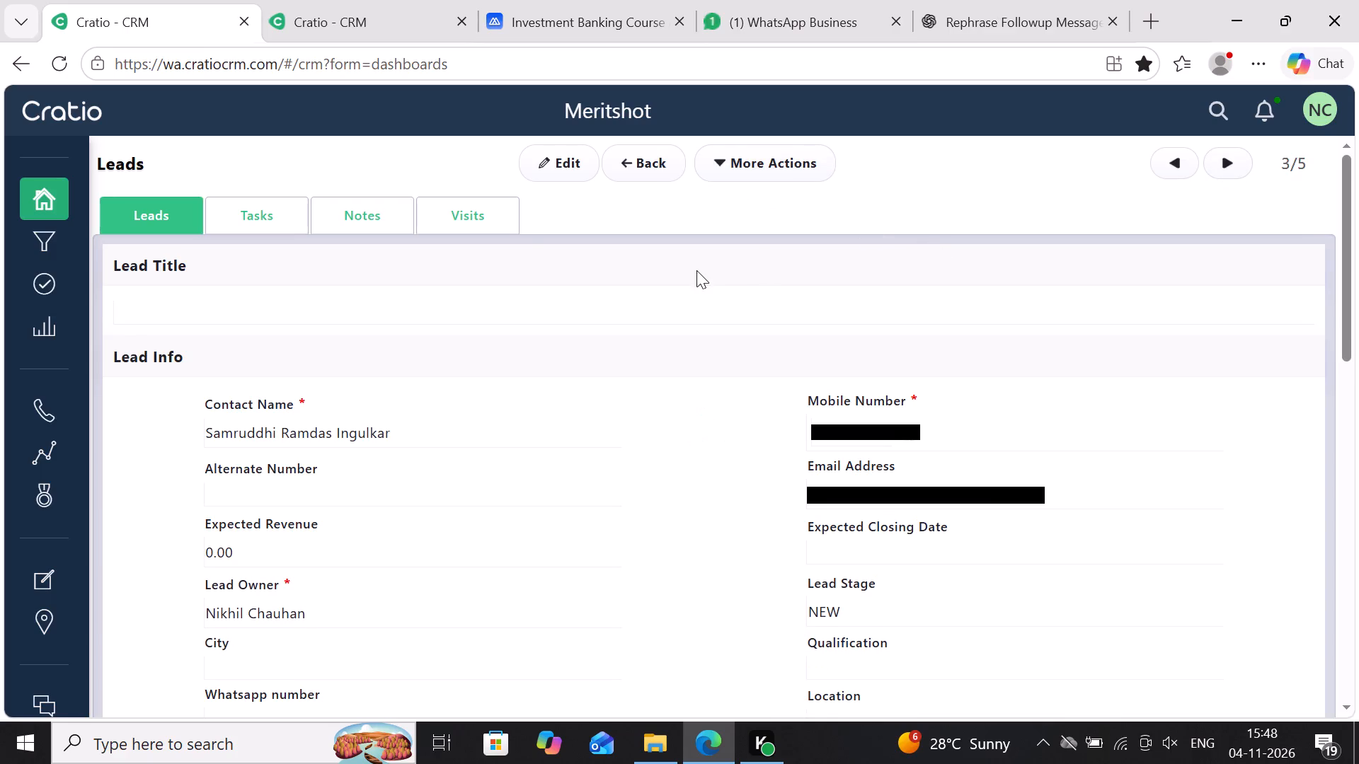
left_click(578, 156)
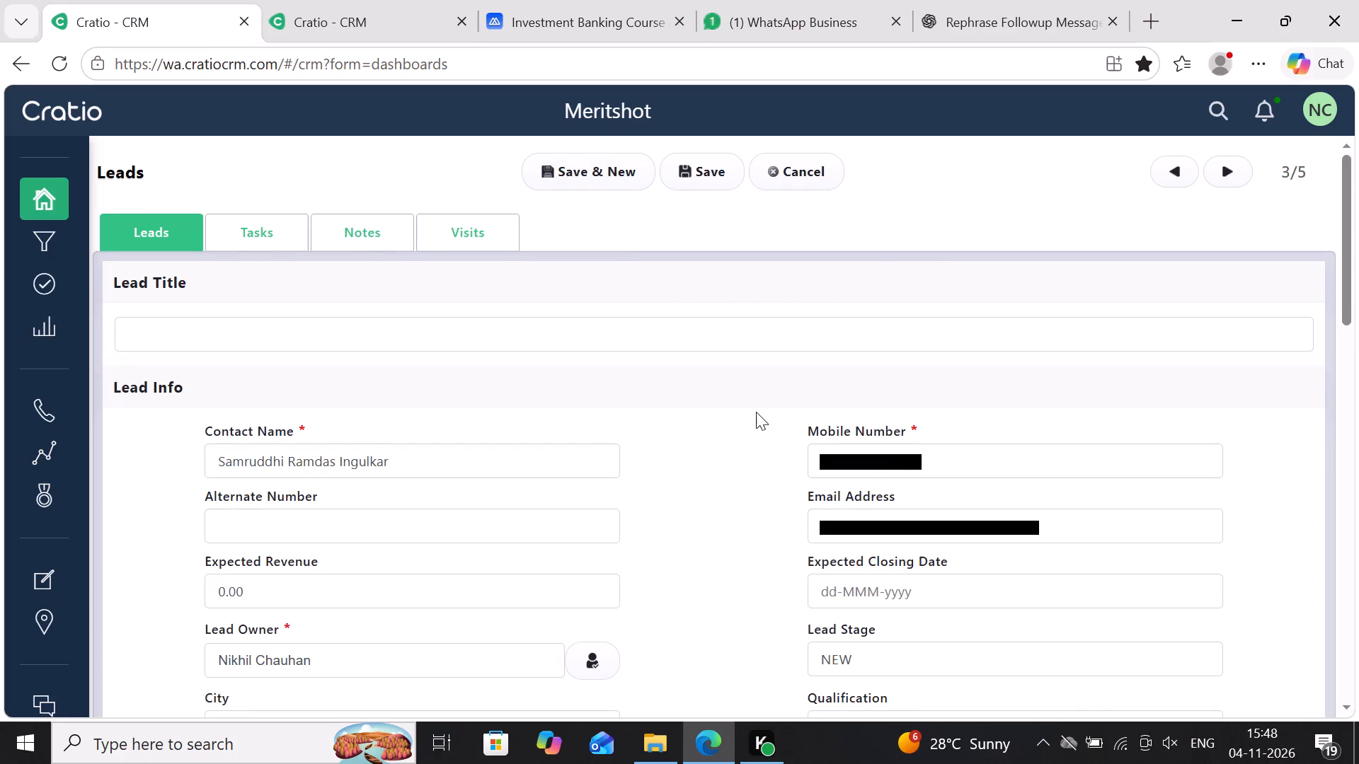
scroll(721, 398, "down", 6)
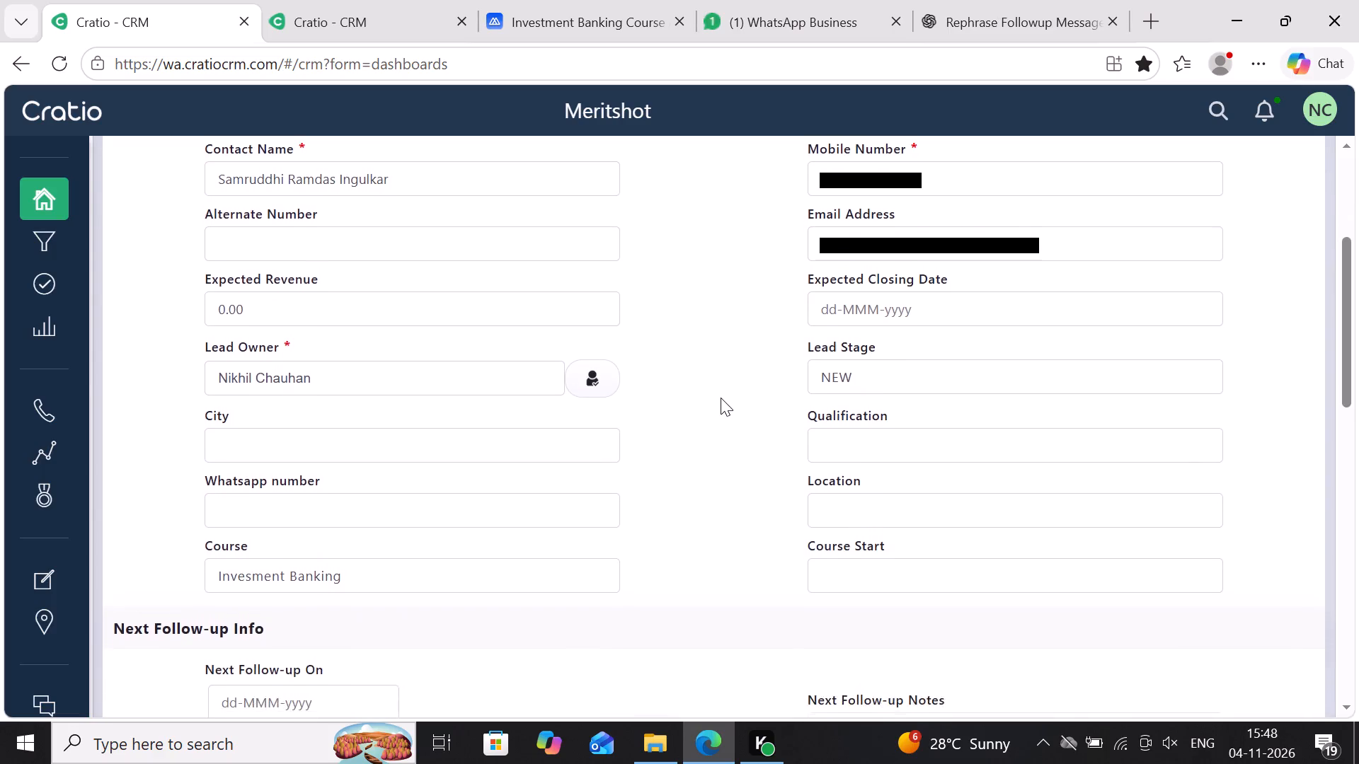
scroll(721, 398, "down", 3)
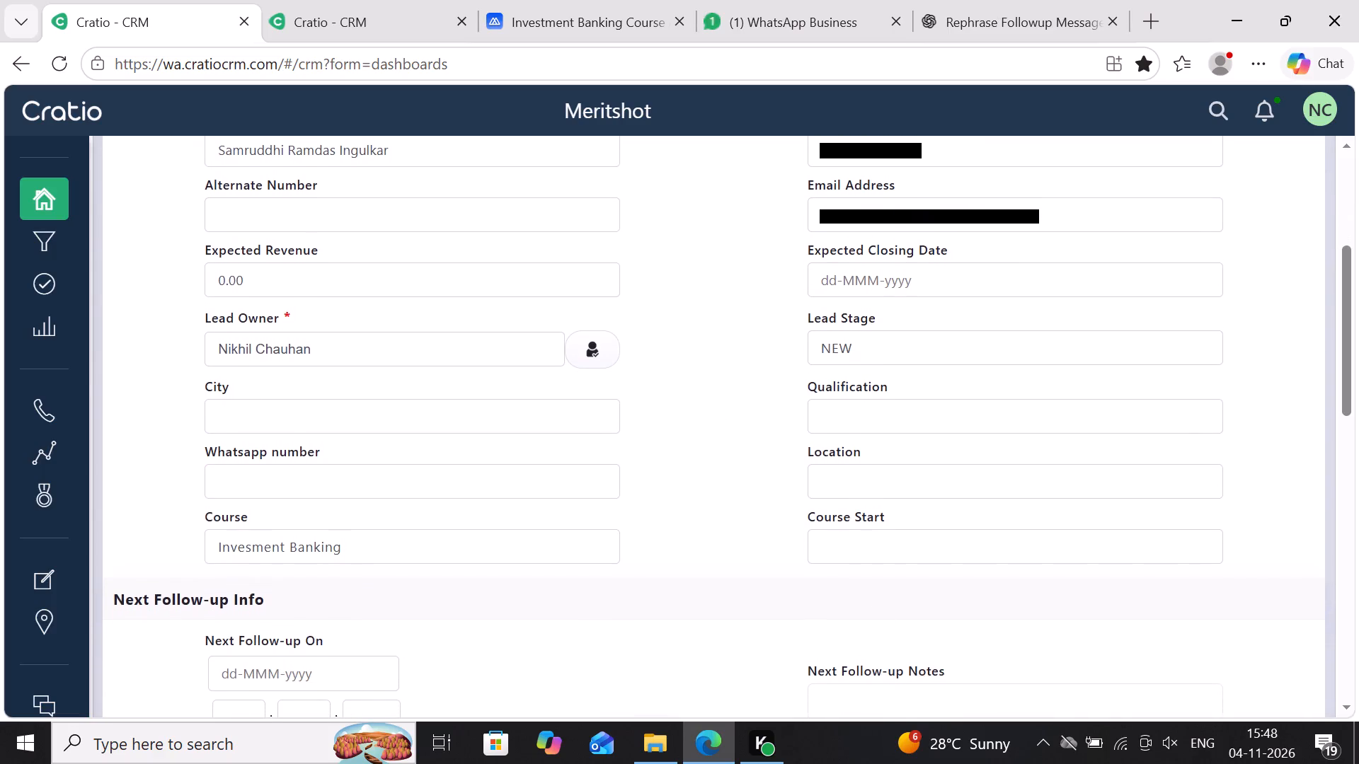
left_click(837, 703)
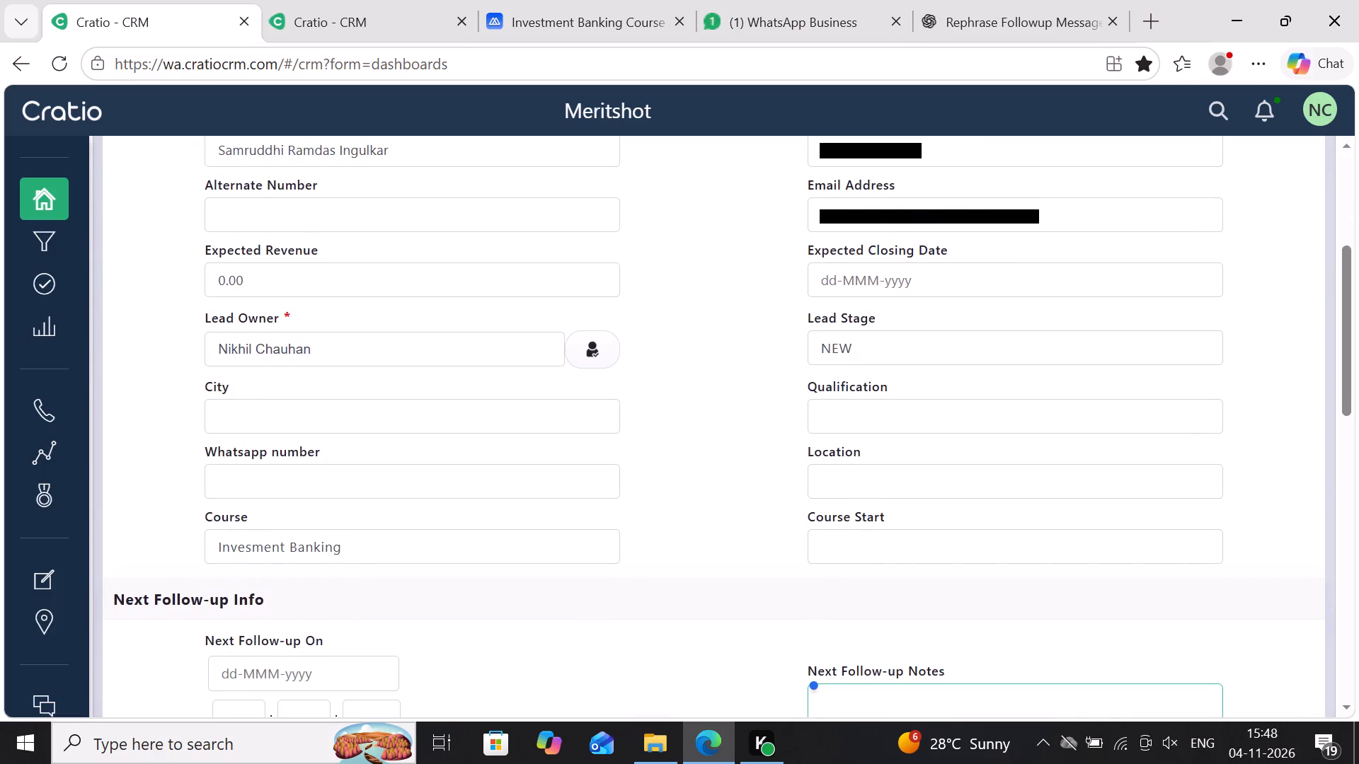
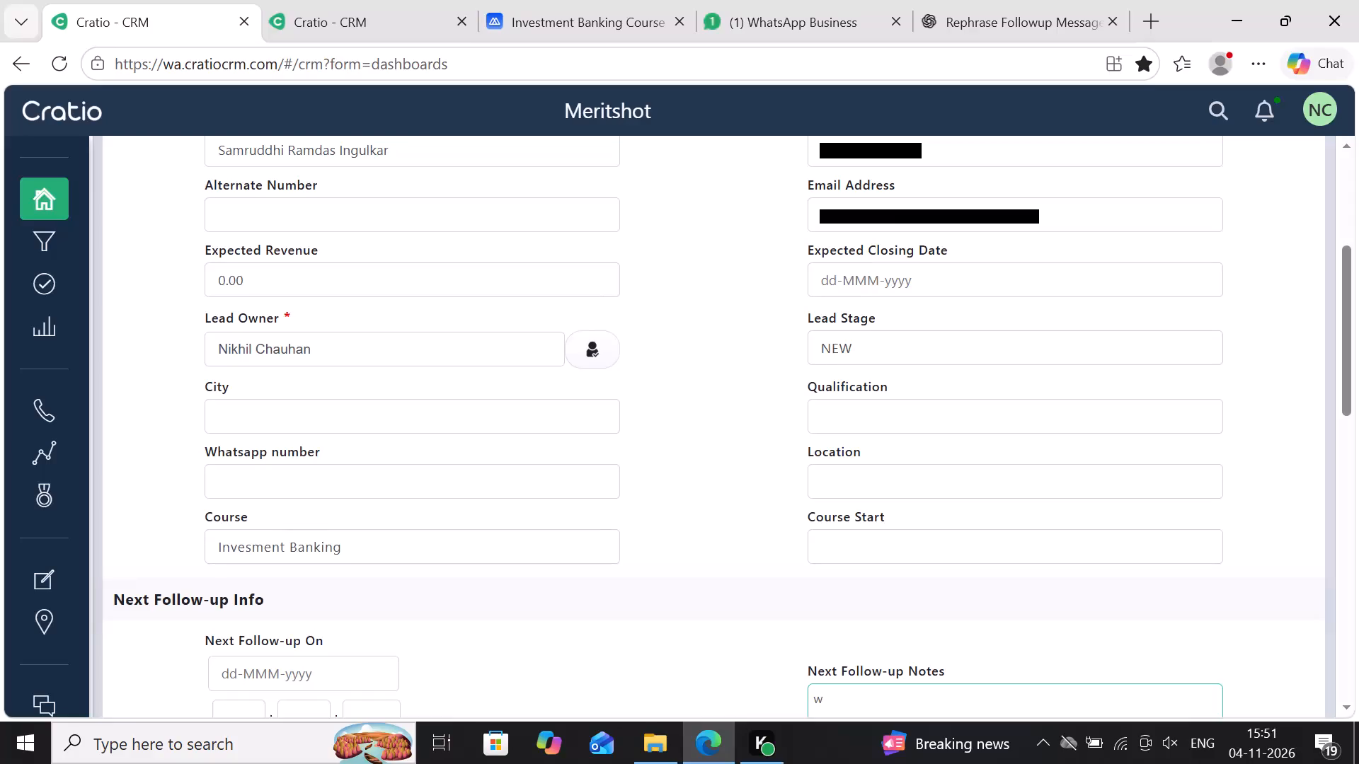
Replace the stray text in the third lead's Next Follow-up Notes with "ex-bank//".
key("BackSpace")
key("BackSpace")
type("ban")
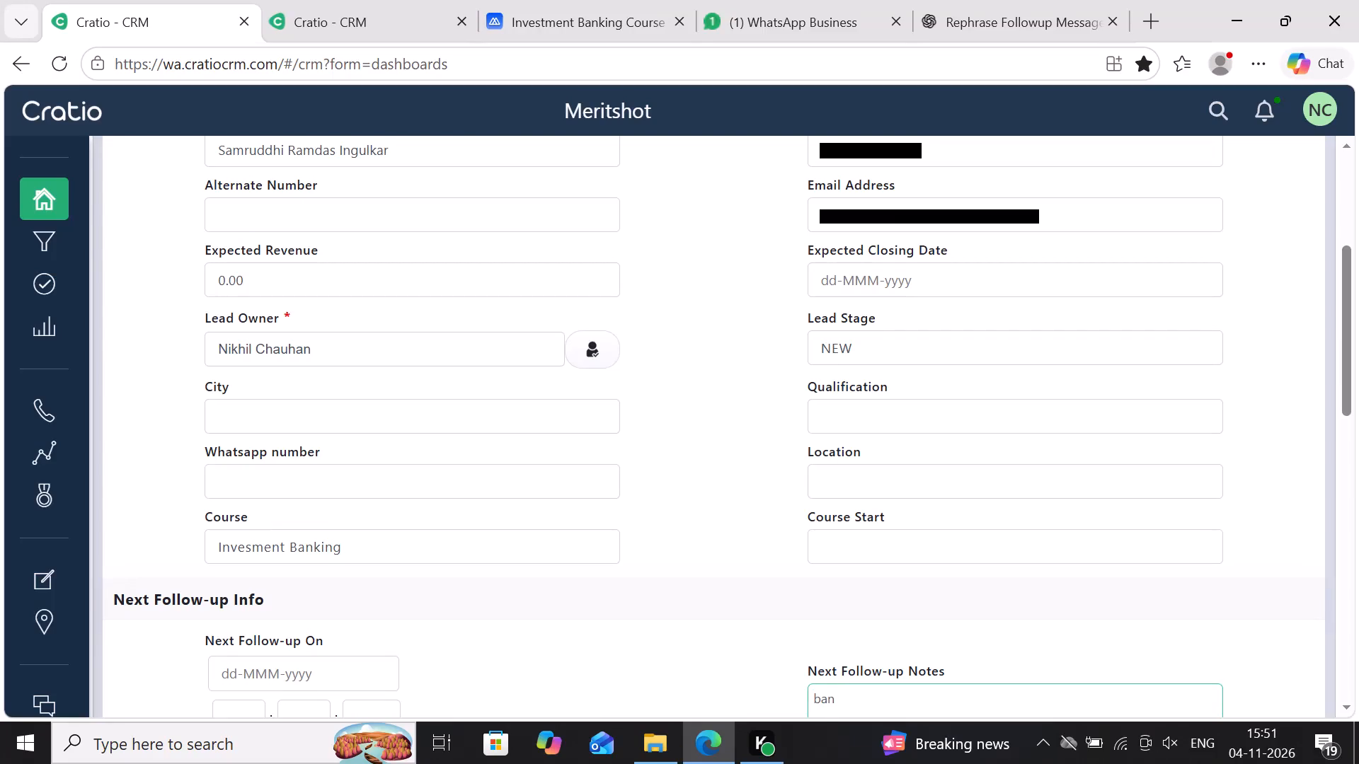
type("k//")
key("Left")
key("Left")
key("Left")
key("Left")
key("Left")
key("Left")
type("ex")
key("minus")
Append "digitaliztion//25k+" to the end of the third lead's Next Follow-up Notes.
key("Right")
key("Right")
key("Right")
key("Right")
key("Right")
key("Right")
key("Right")
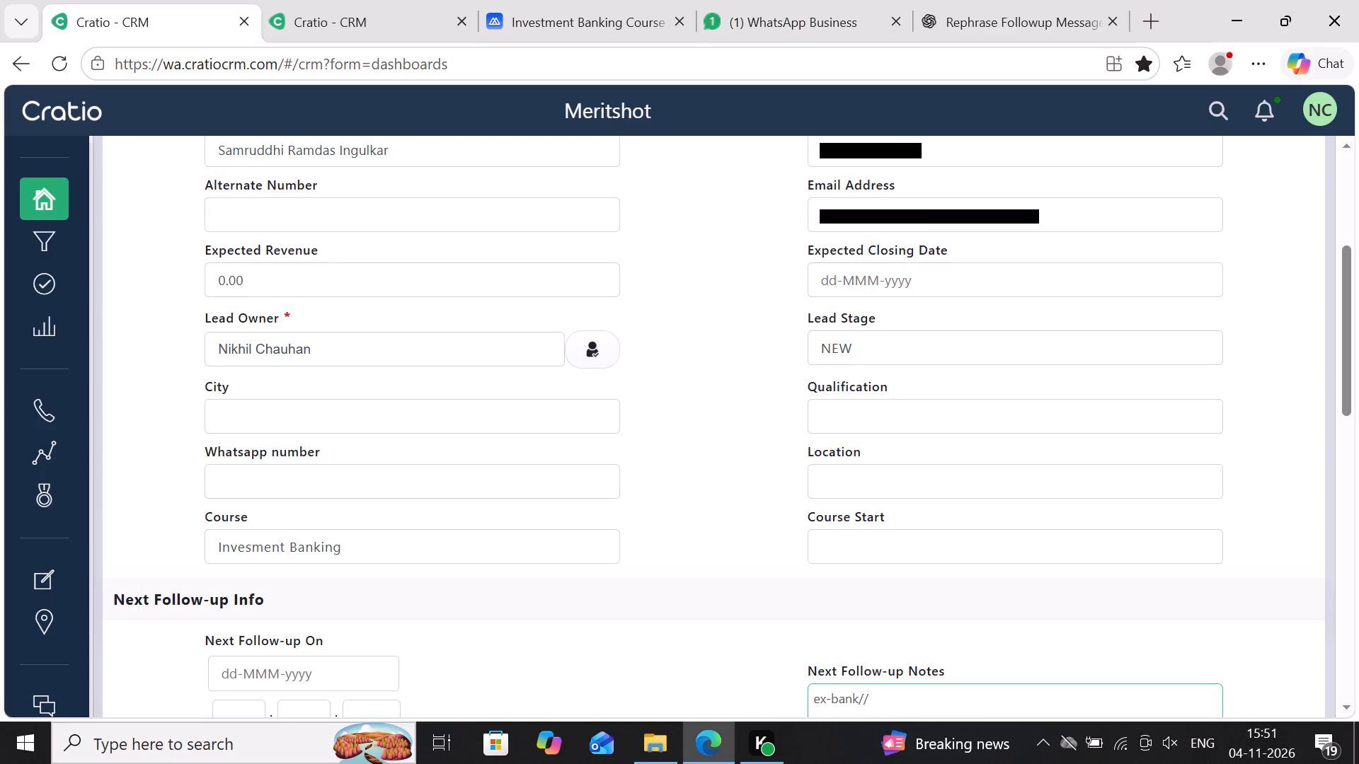
type("digitali")
type("ztion")
type("//")
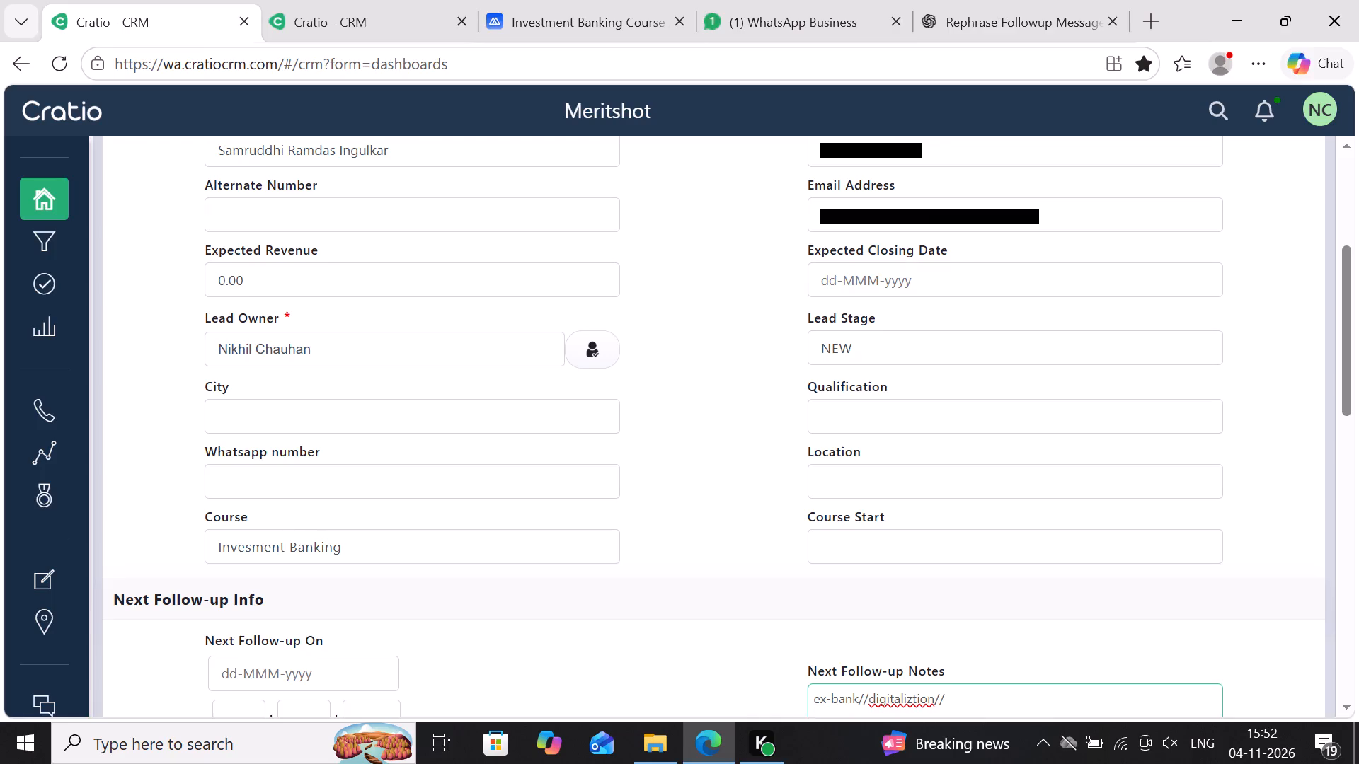
type("25")
key("k")
key("shift+plus")
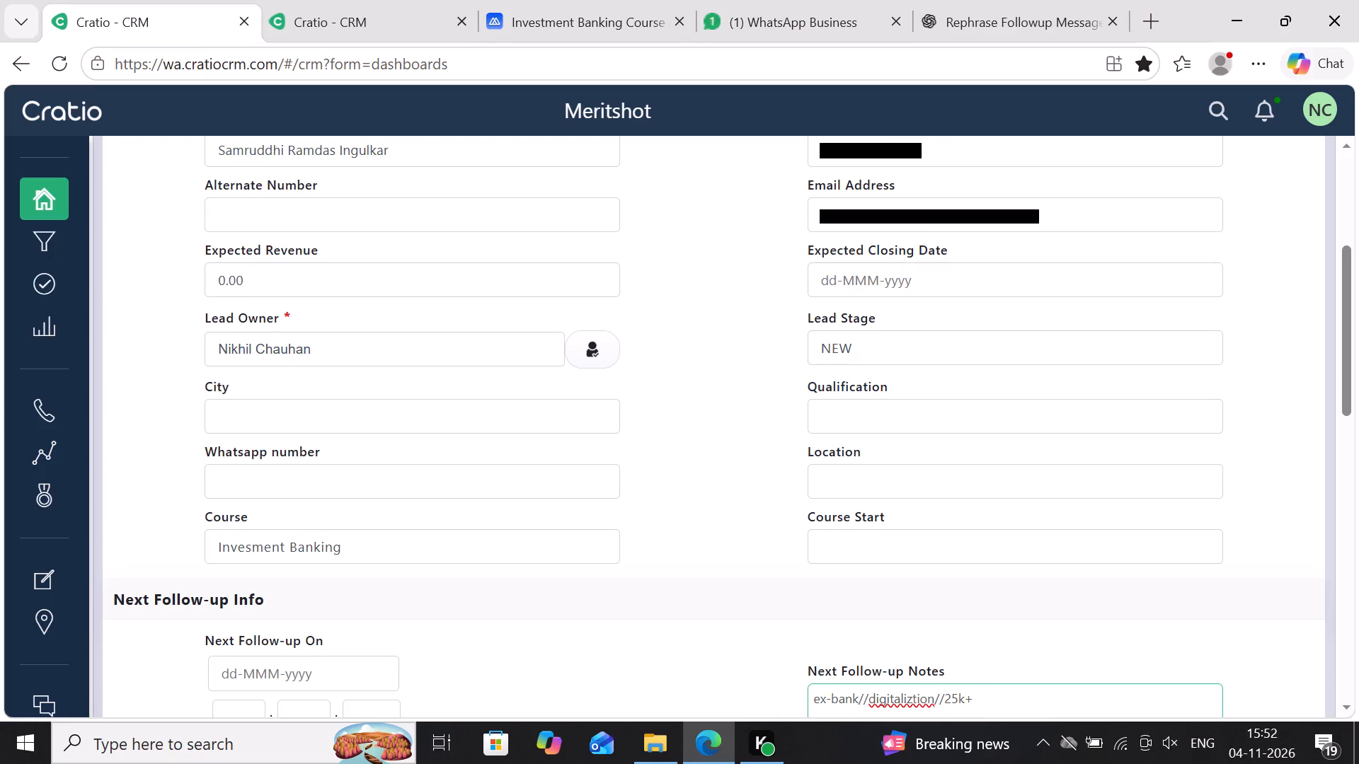
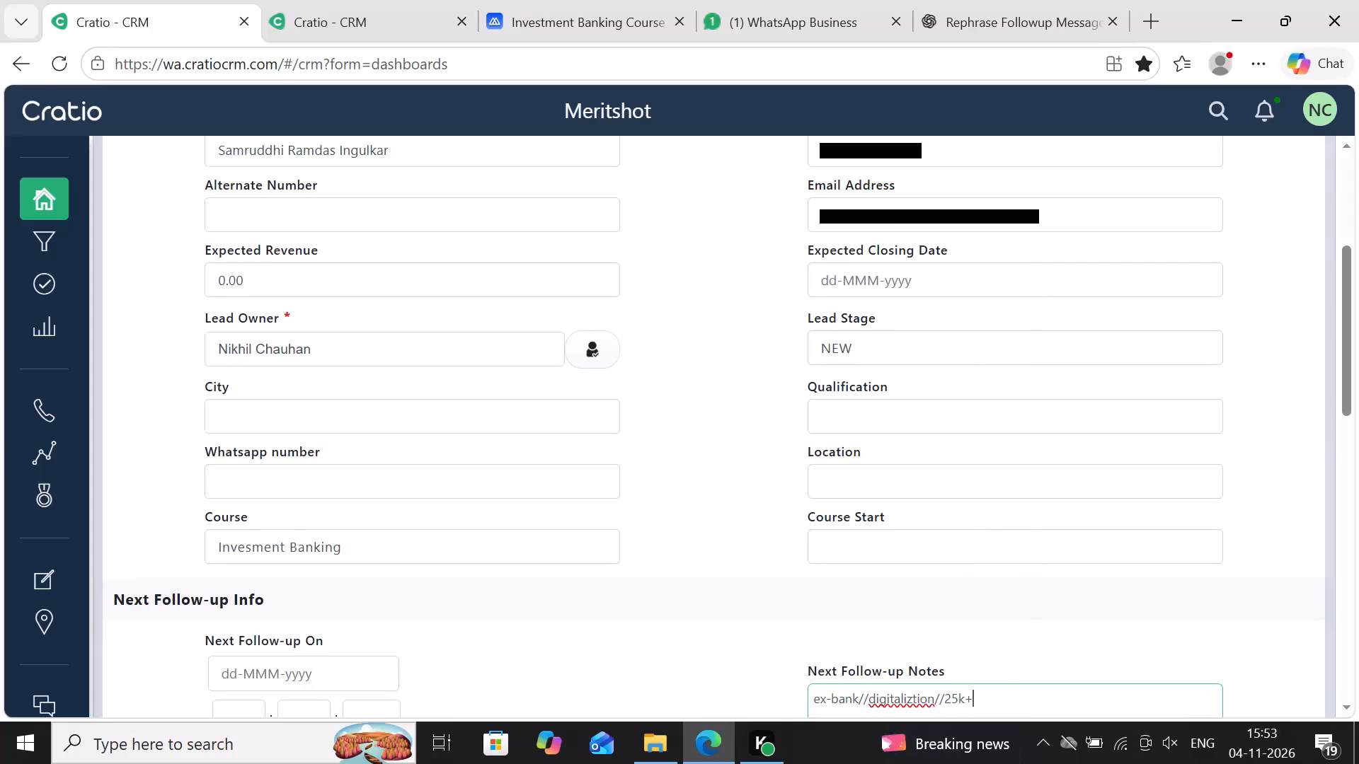
Replace the third lead's entire Next Follow-up Notes text with "cut the call in mid conversation//vm//vm".
key("BackSpace")
key("BackSpace")
key("BackSpace")
key("BackSpace")
key("BackSpace")
key("BackSpace")
key("BackSpace")
key("BackSpace")
key("BackSpace")
key("BackSpace")
key("BackSpace")
key("BackSpace")
key("BackSpace")
key("BackSpace")
key("BackSpace")
key("BackSpace")
key("BackSpace")
key("BackSpace")
key("BackSpace")
key("BackSpace")
key("BackSpace")
key("BackSpace")
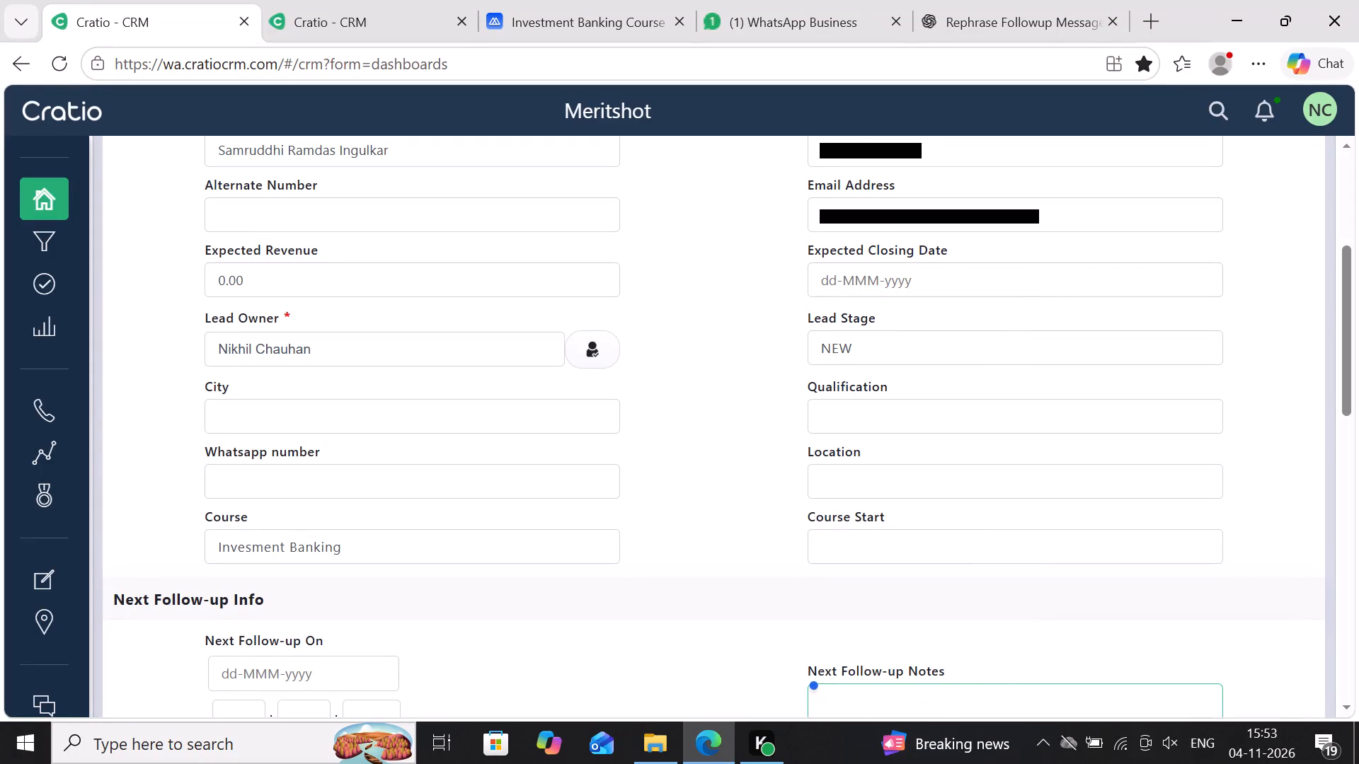
key("s")
key("BackSpace")
type("cut the call in mid conversation")
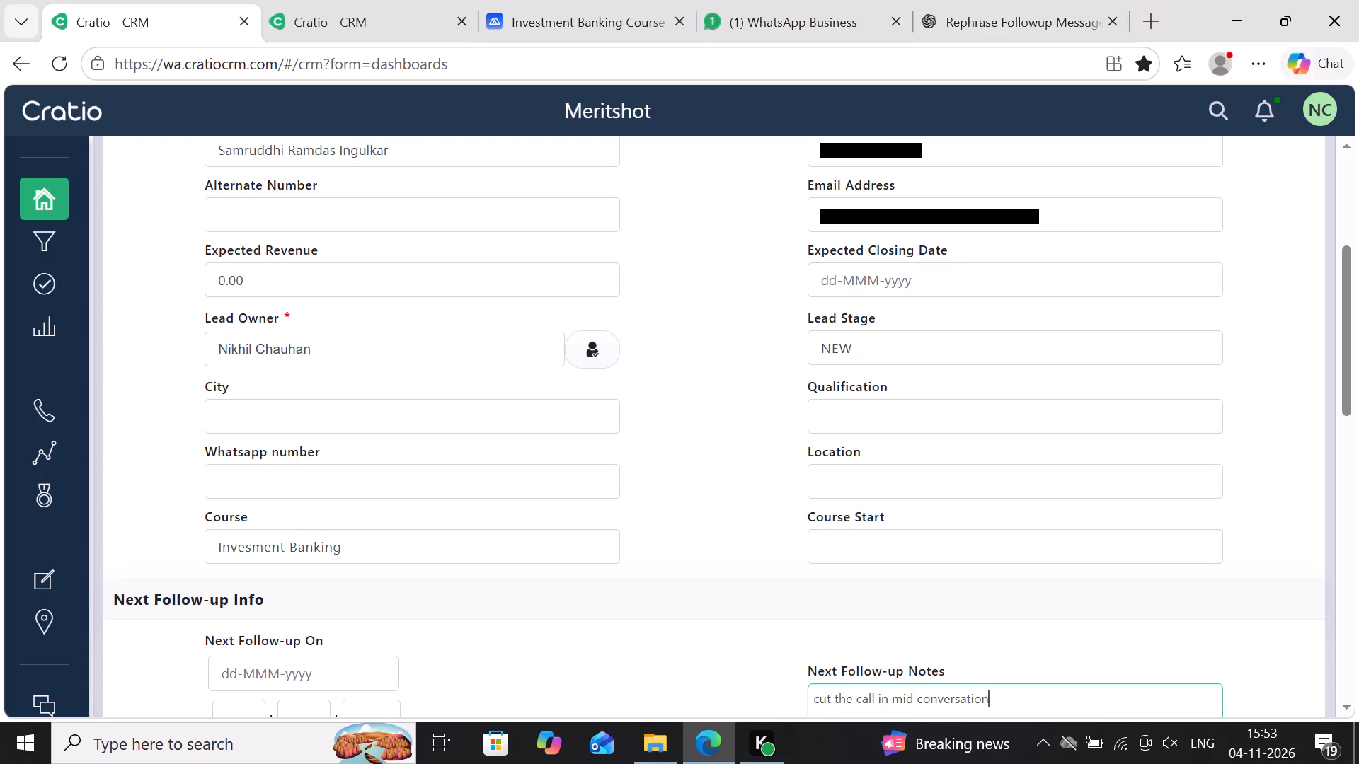
type("//dn")
key("BackSpace")
key("BackSpace")
type("vm//vm")
Change the third lead's Lead Stage to CLOSED LOST and save the record.
left_click(905, 351)
left_click(892, 573)
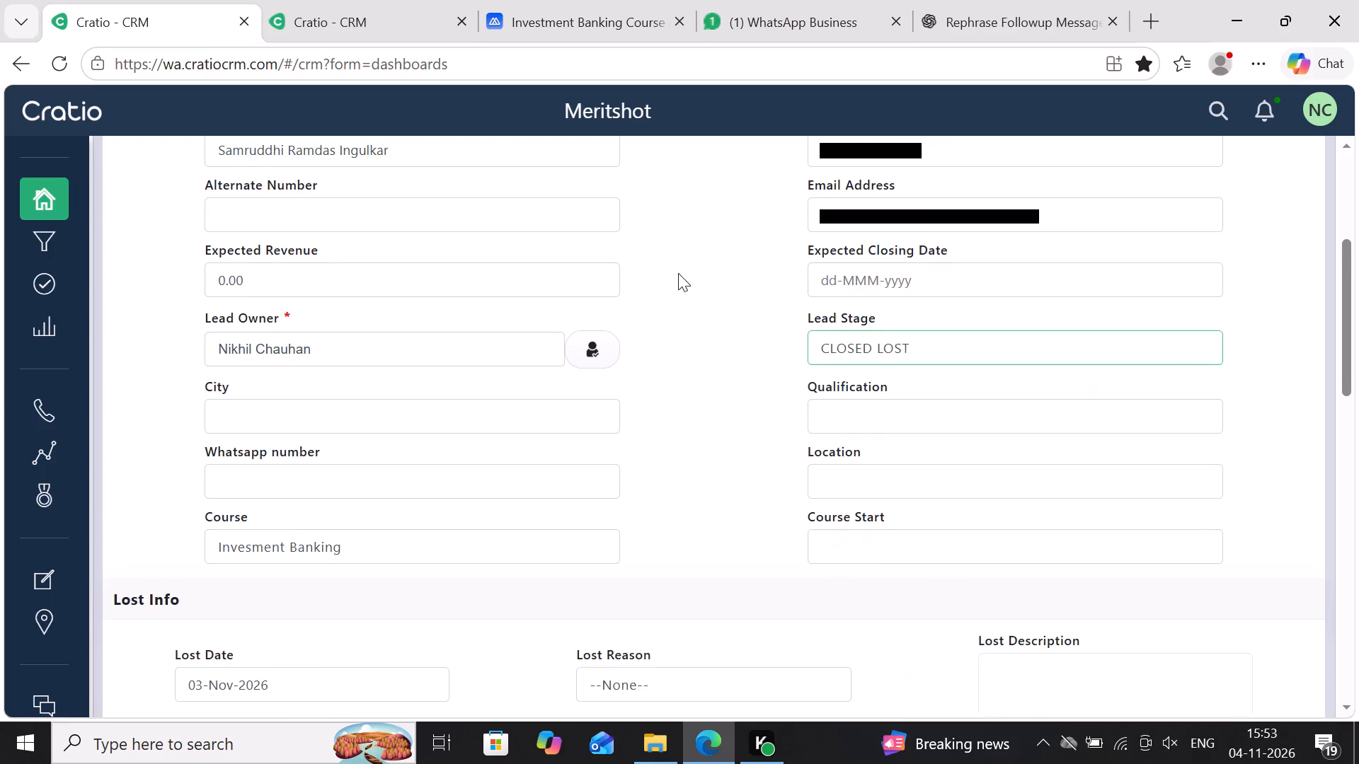
scroll(672, 241, "up", 20)
scroll(672, 241, "up", 20)
scroll(672, 241, "up", 20)
left_click(716, 158)
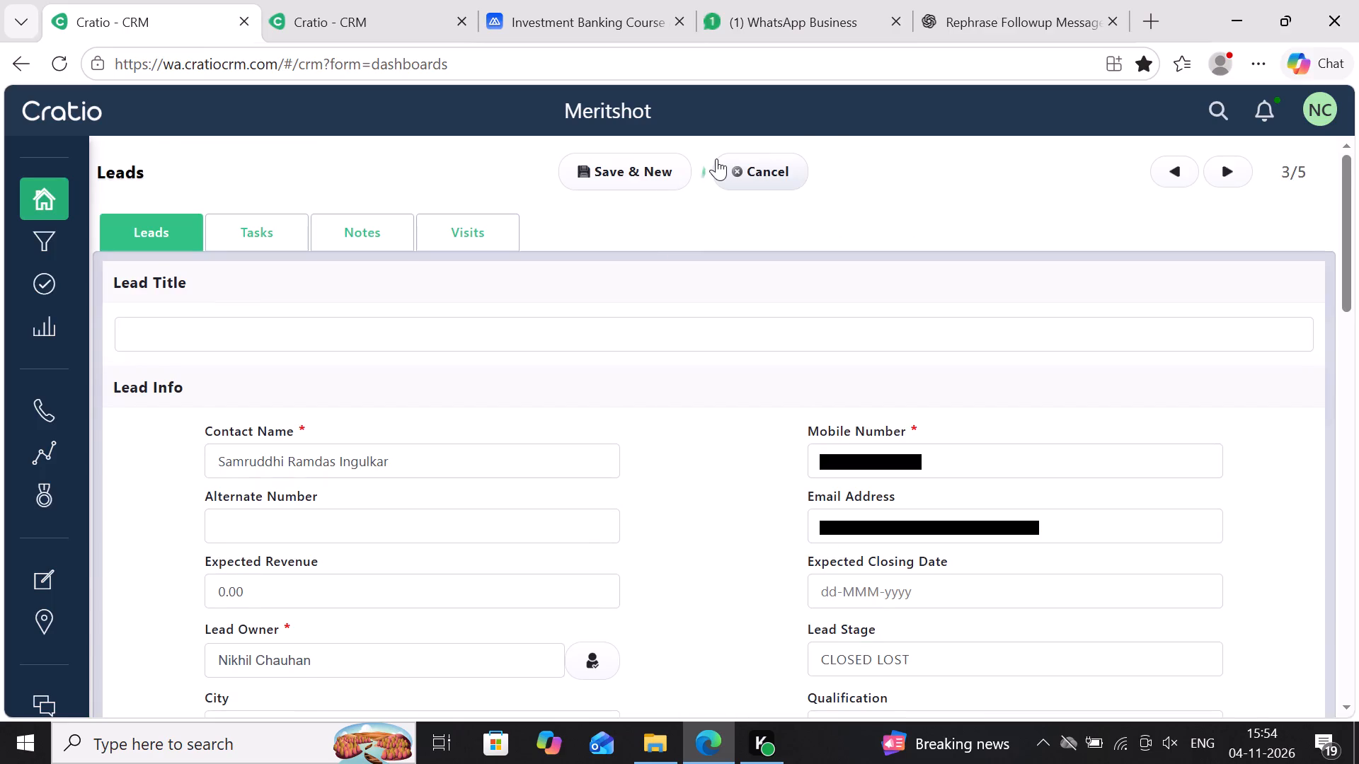
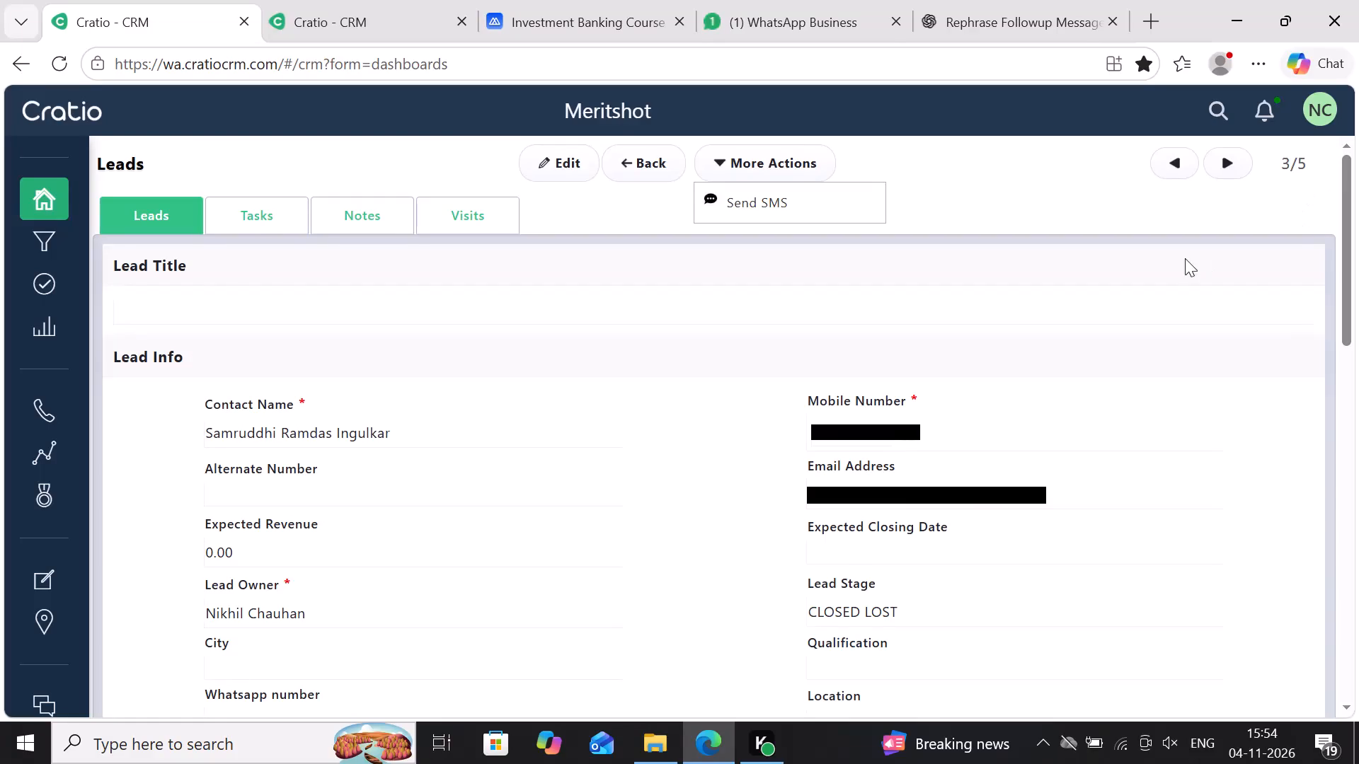
Advance to the fourth lead record, put it in edit mode and open its Next Follow-up Notes for entry.
left_click(1229, 165)
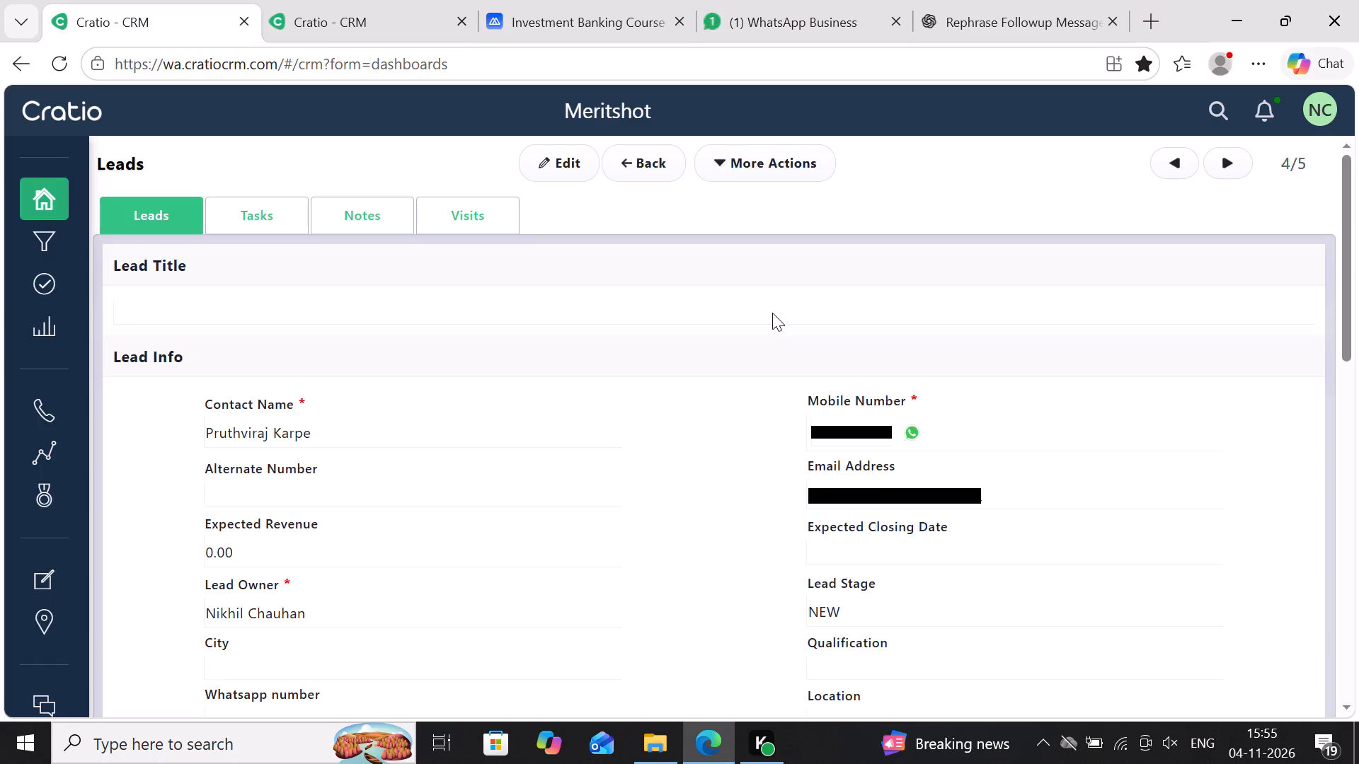
left_click(564, 175)
scroll(730, 526, "down", 9)
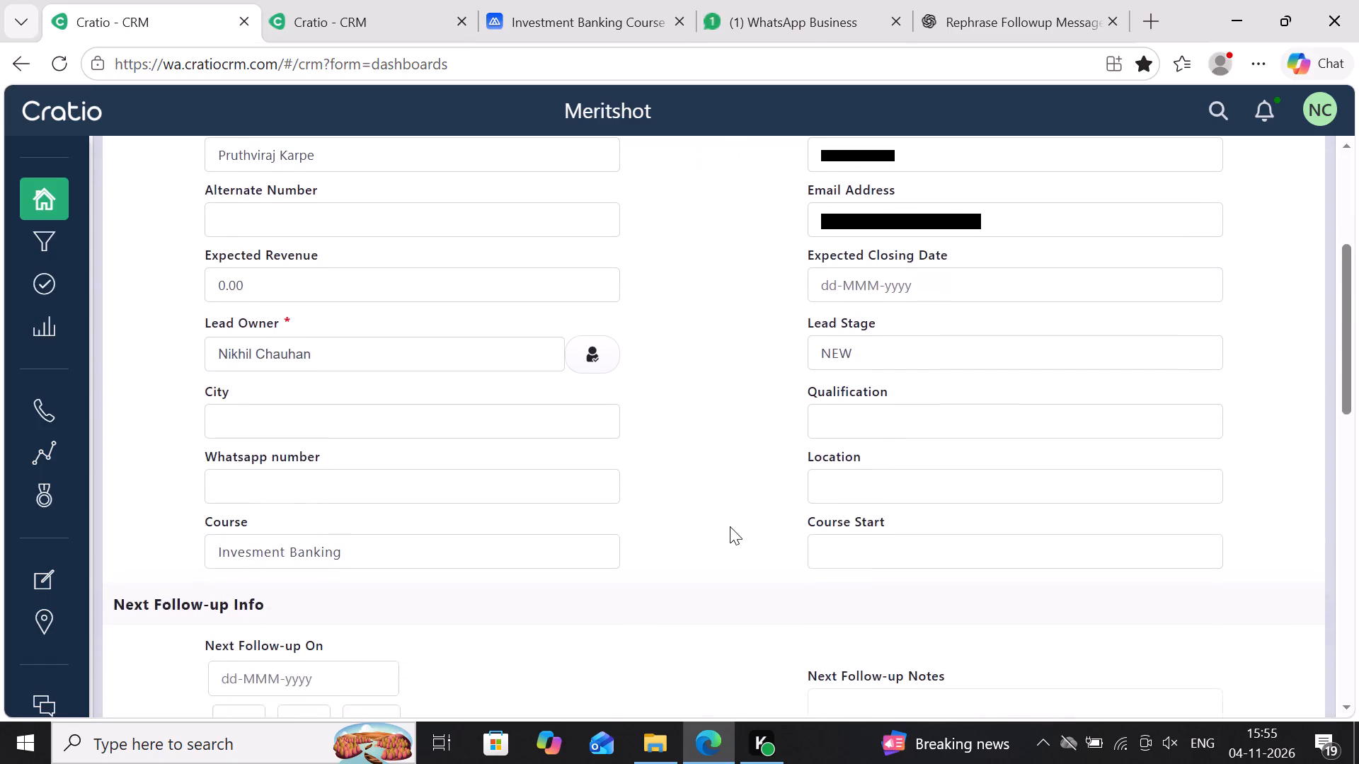
scroll(730, 526, "up", 1)
scroll(730, 526, "down", 1)
scroll(730, 526, "up", 1)
left_click(833, 700)
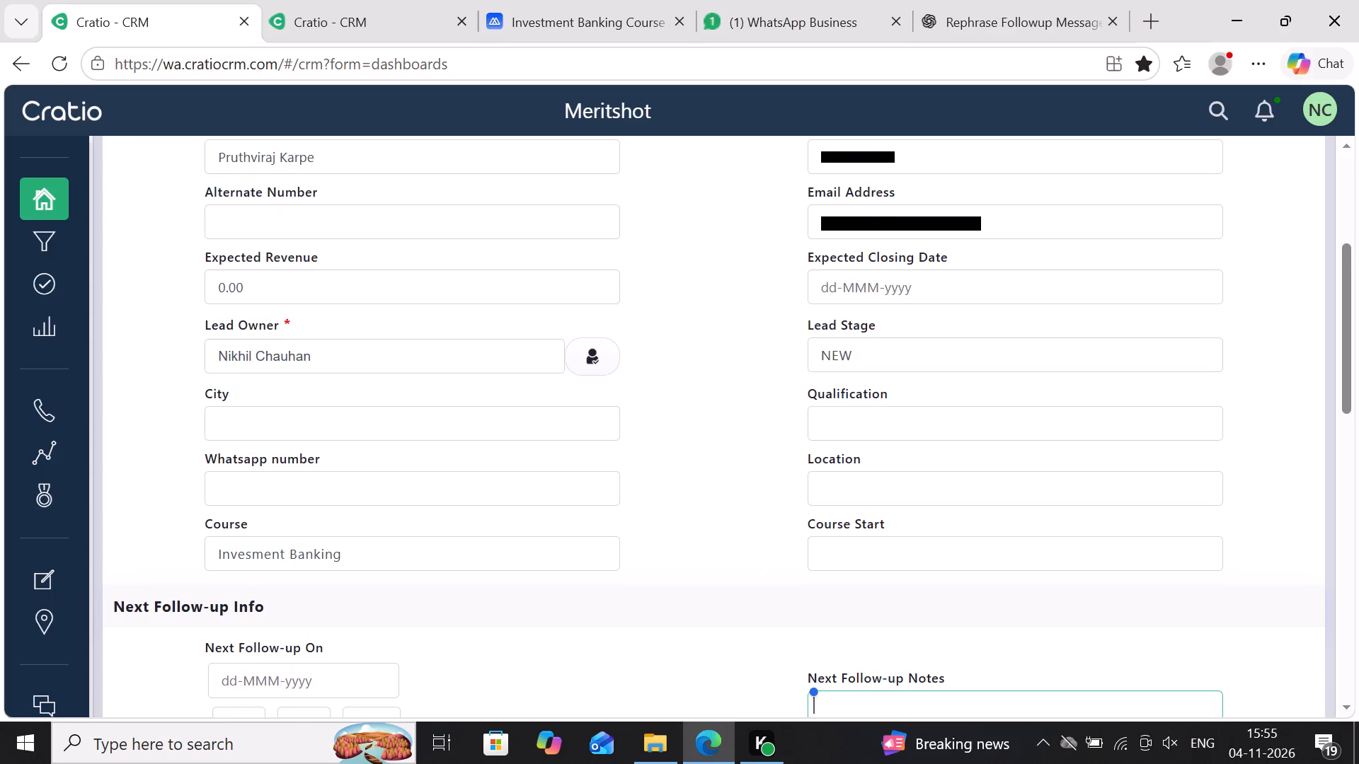
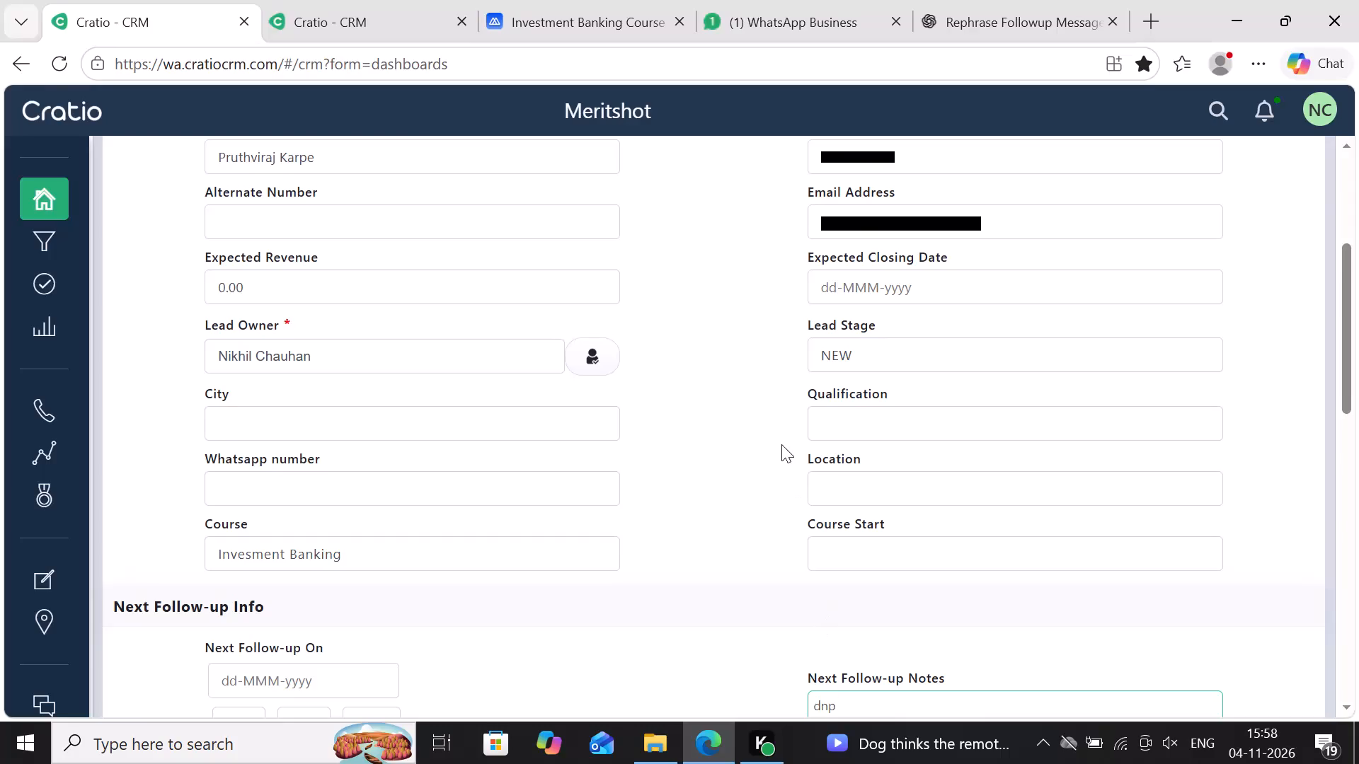
Save the fourth lead record with "dnp" as its Next Follow-up Notes.
scroll(750, 221, "up", 20)
scroll(750, 221, "up", 20)
scroll(750, 221, "up", 19)
left_click(700, 168)
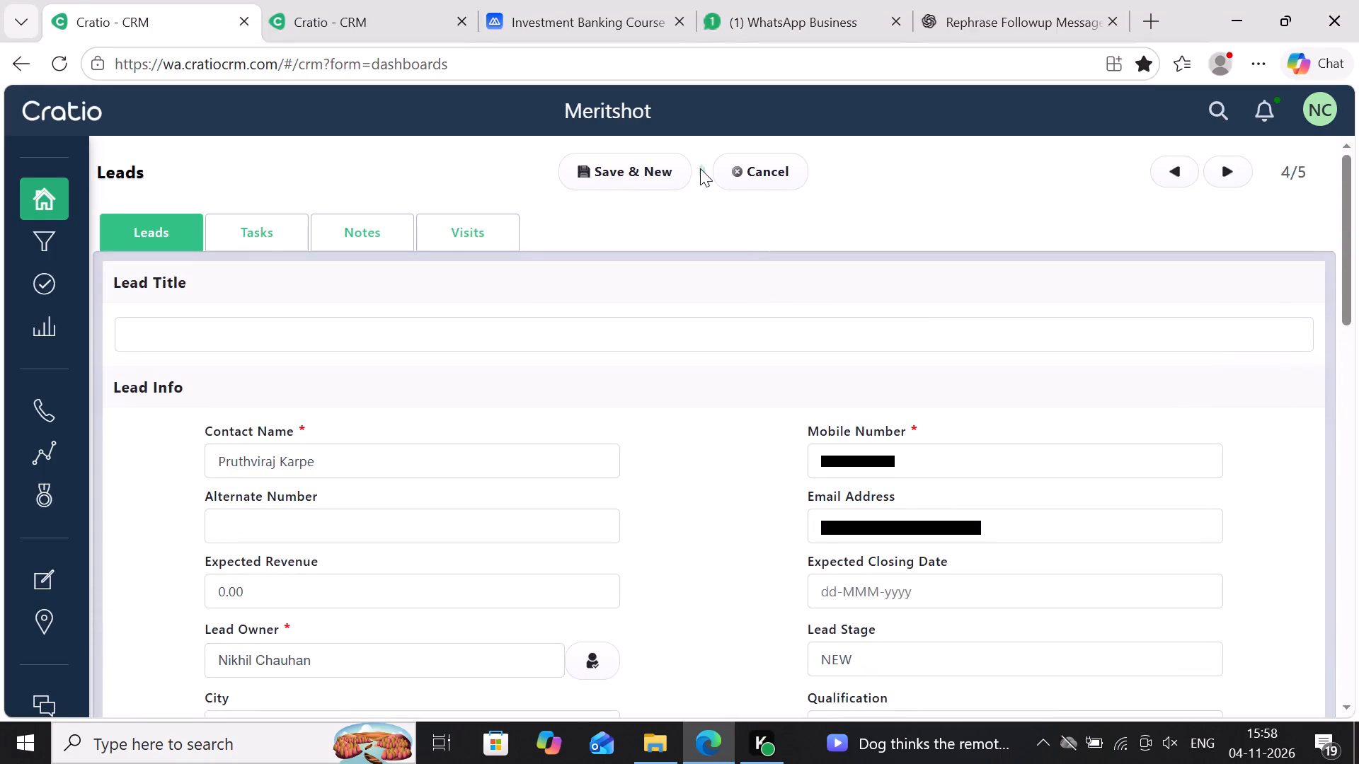
Advance to the fifth lead record, put it in edit mode and open its Next Follow-up Notes for entry.
left_click(1229, 162)
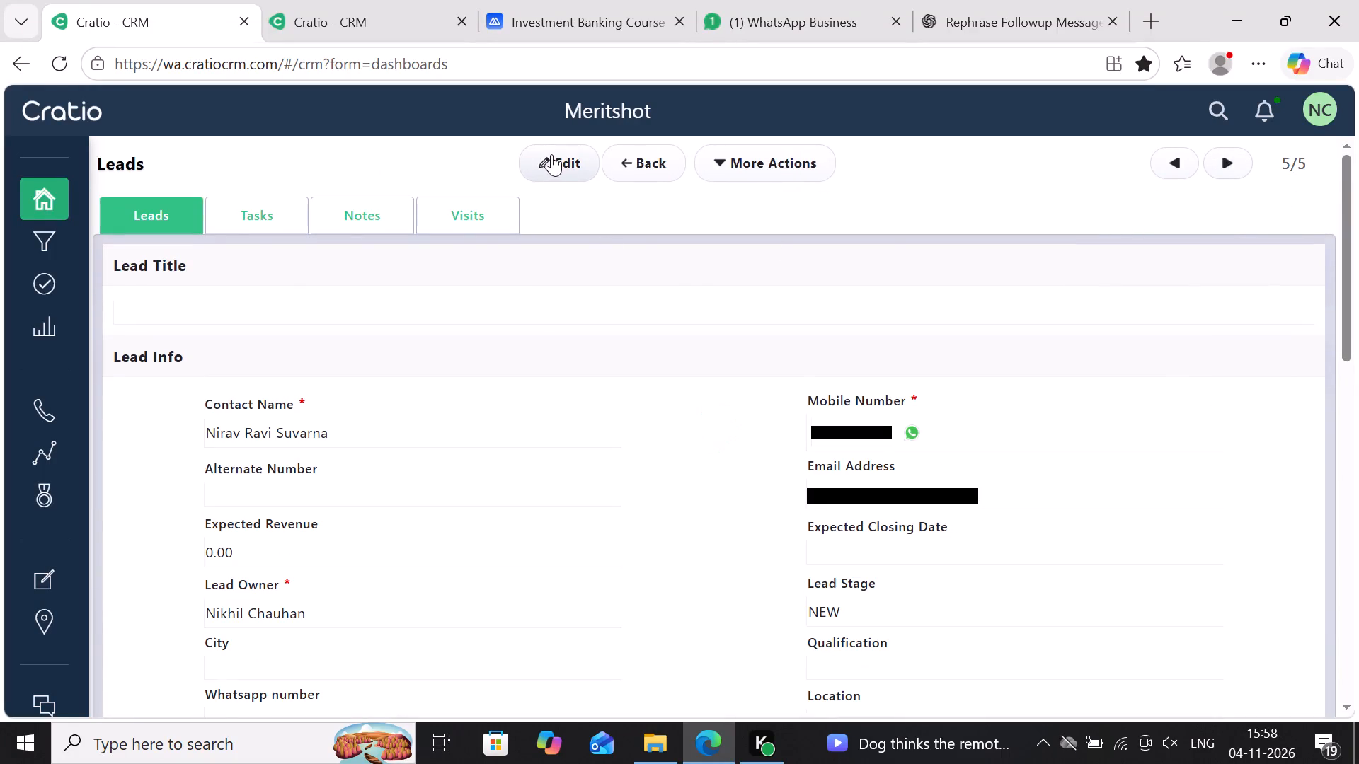
left_click(551, 154)
scroll(683, 526, "down", 9)
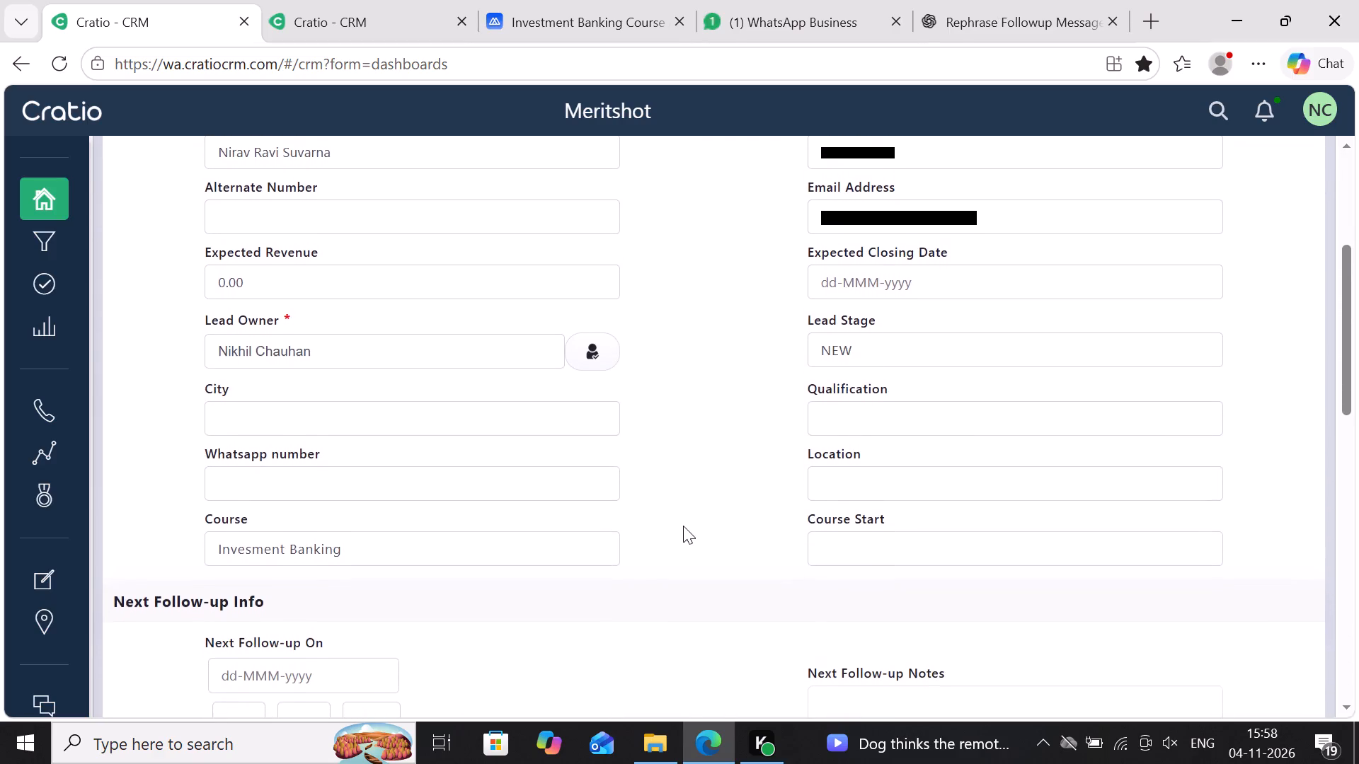
left_click(839, 705)
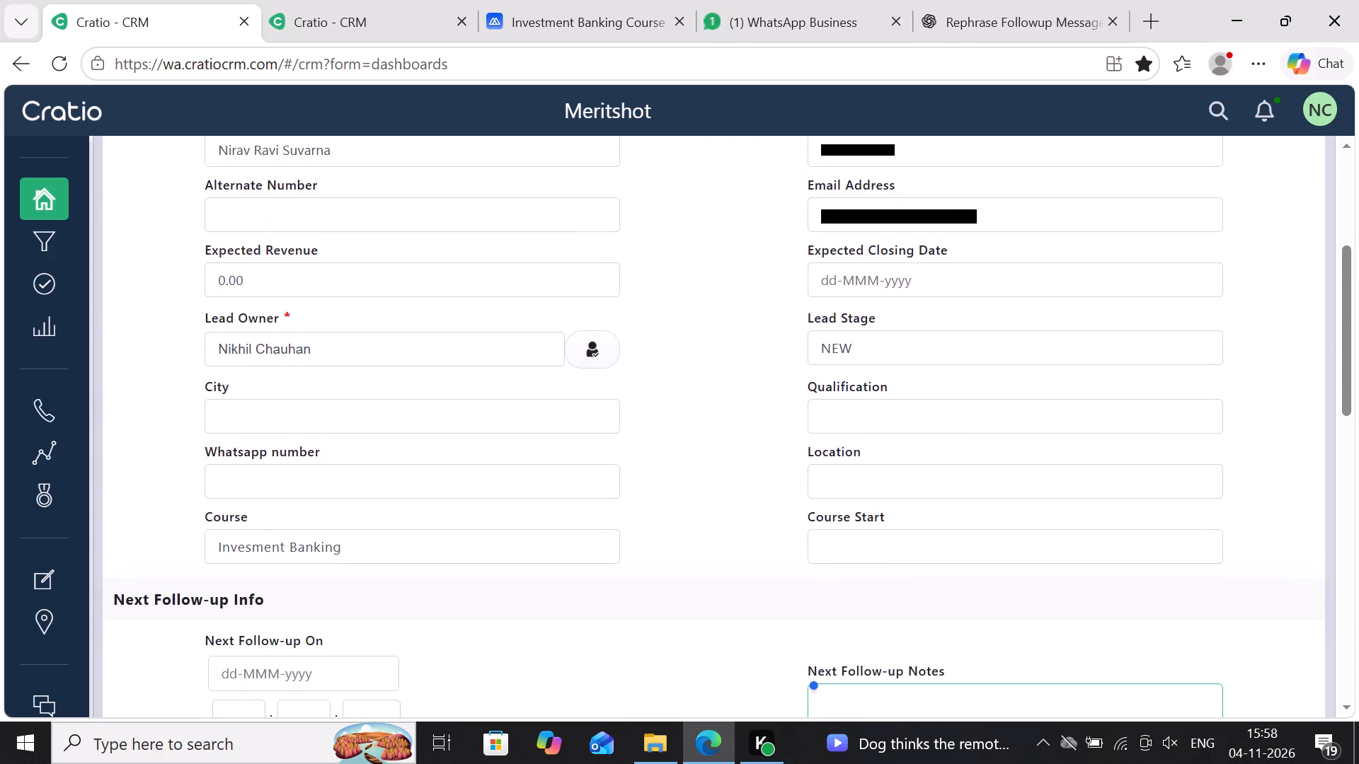
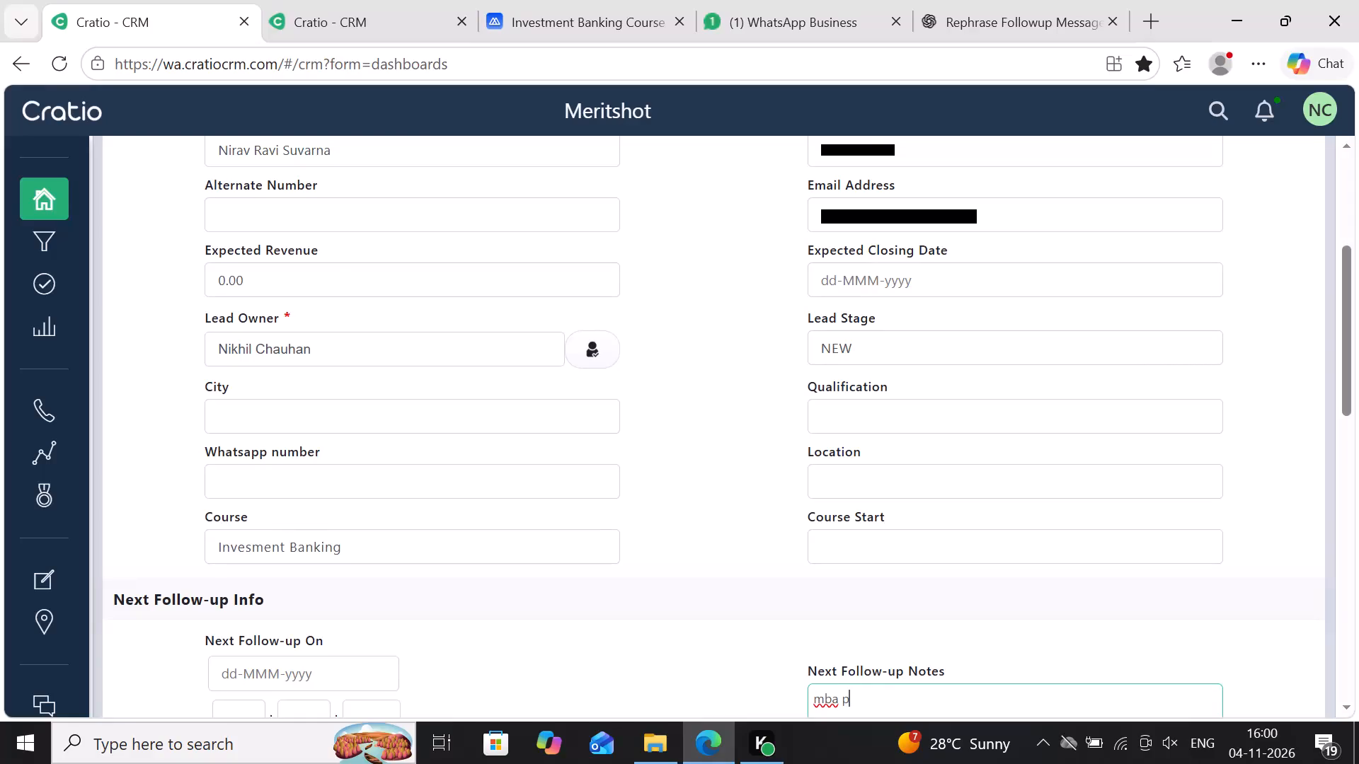
Enter "mba pursing//2nd year//equity research iternship" as the fifth lead's Next Follow-up Notes.
type("ursing//")
type("2nd year")
type("//")
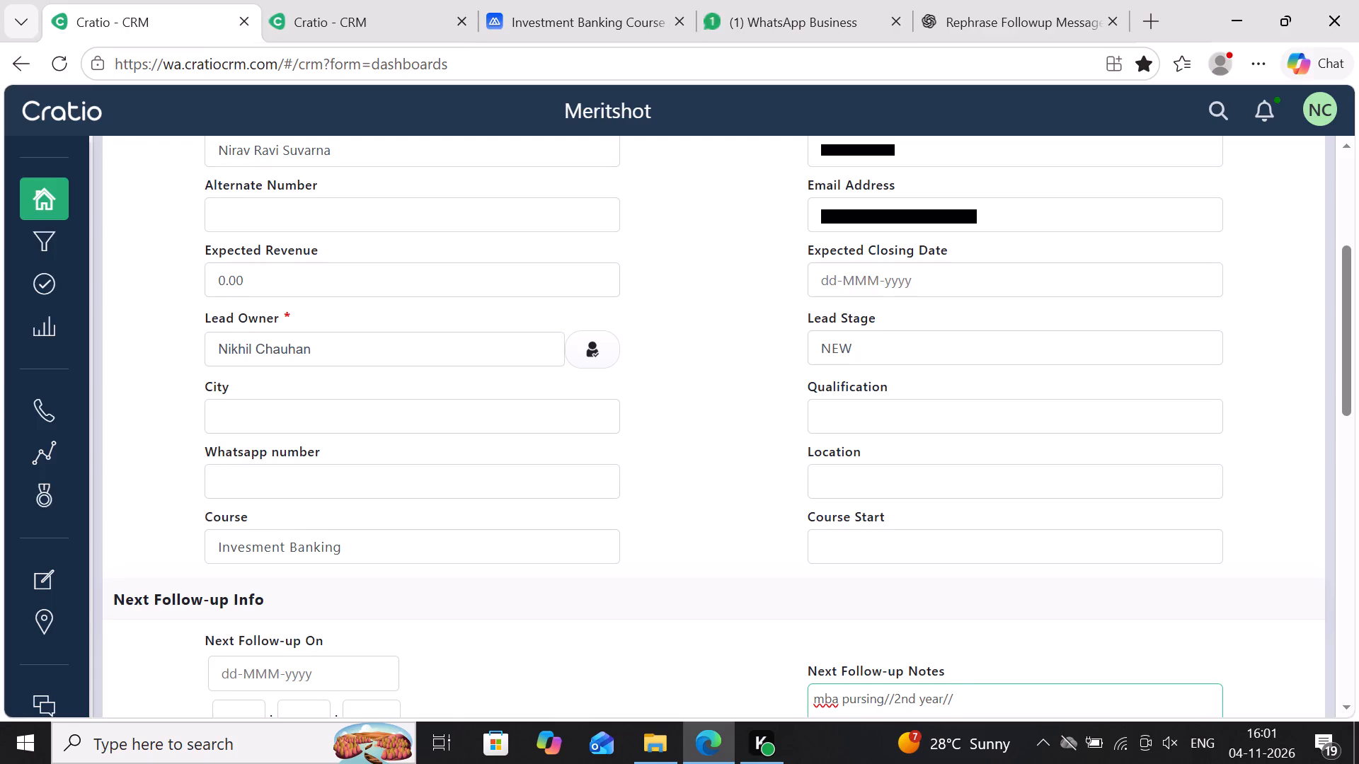
type("equity re")
type("search iternship")
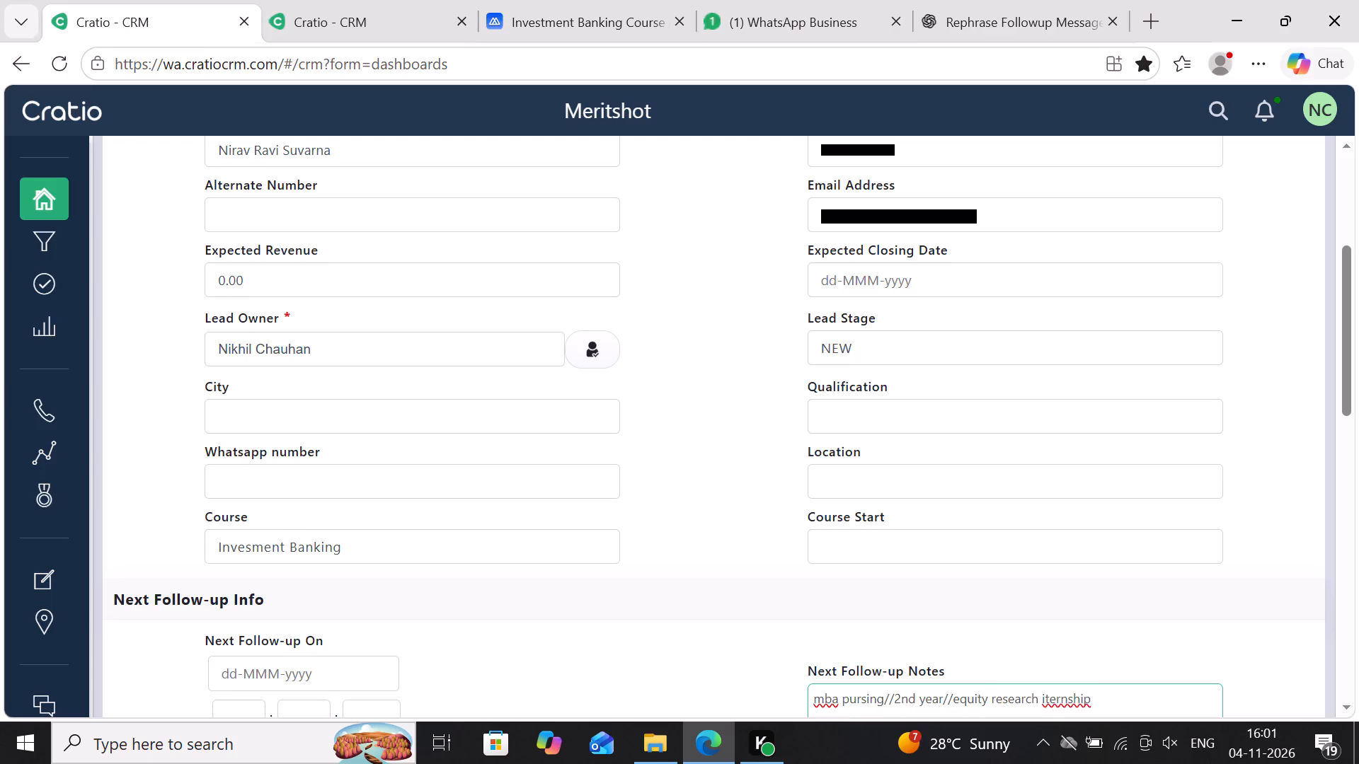
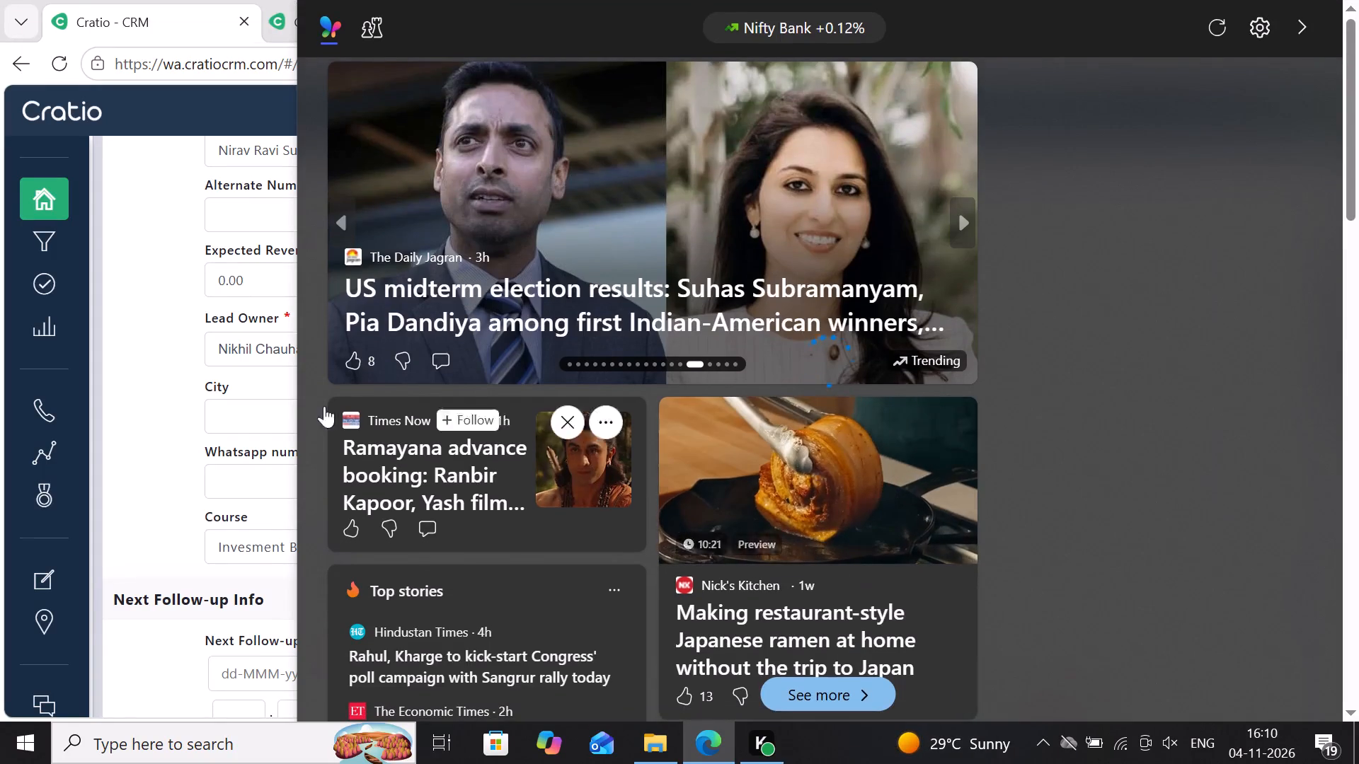
Append "//not that int." to the end of the fifth lead's Next Follow-up Notes.
type("//not that int/")
key("BackSpace")
key("period")
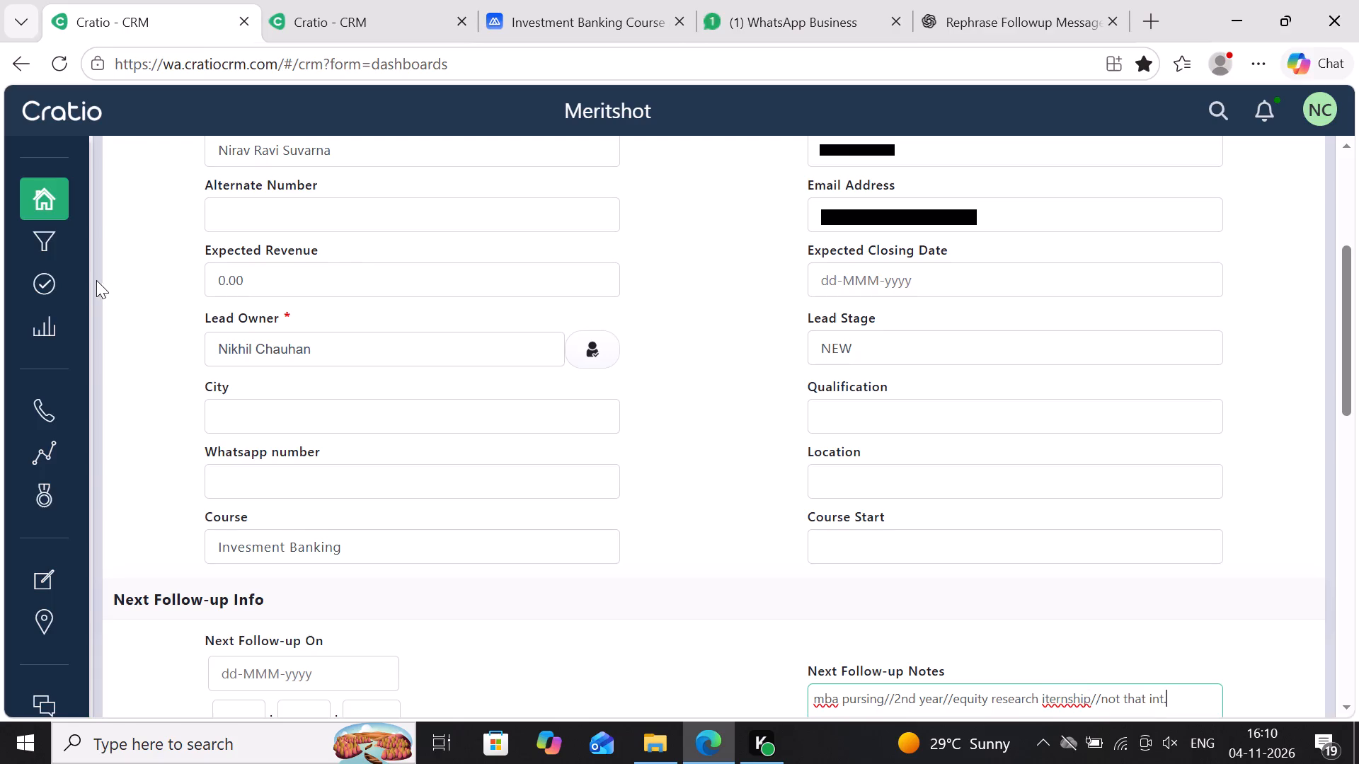
Set the fifth lead's Lead Stage to CLOSED LOST and save the record.
left_click(851, 341)
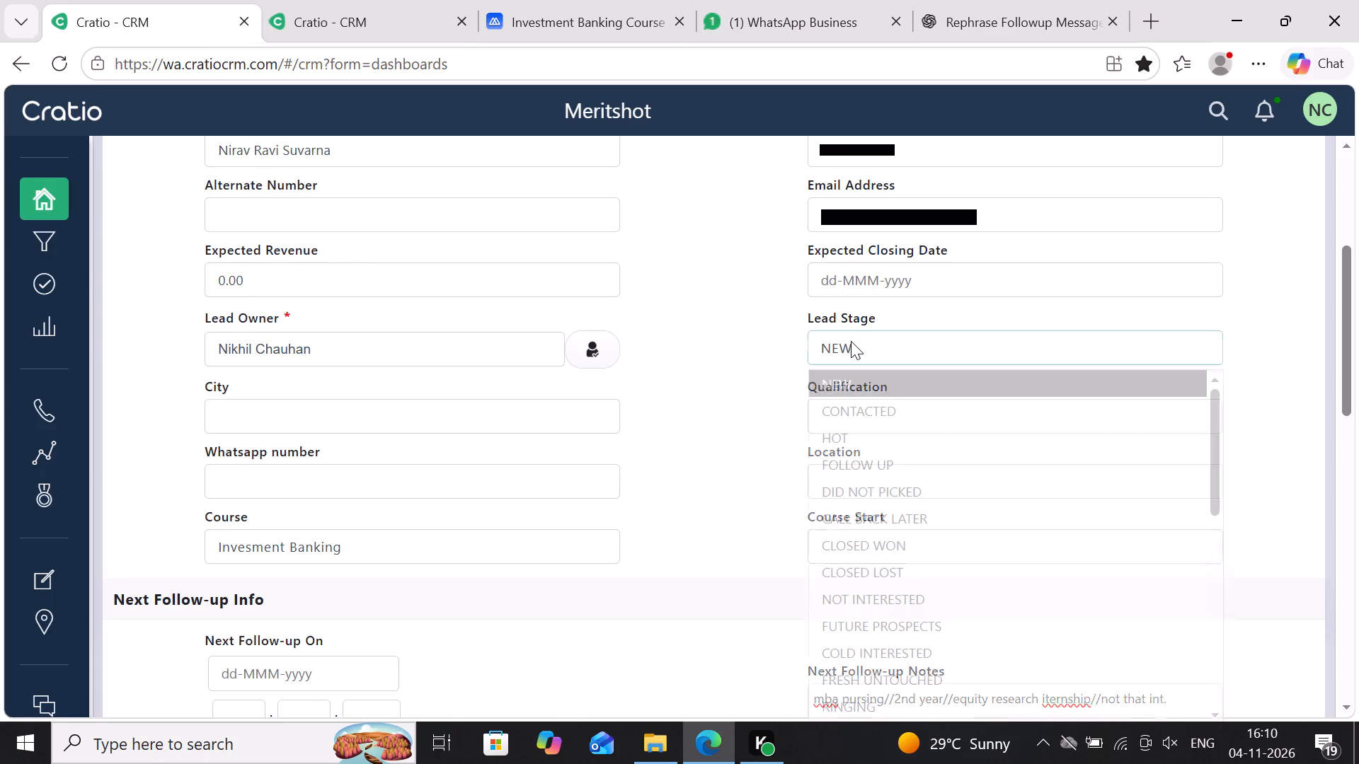
left_click(877, 580)
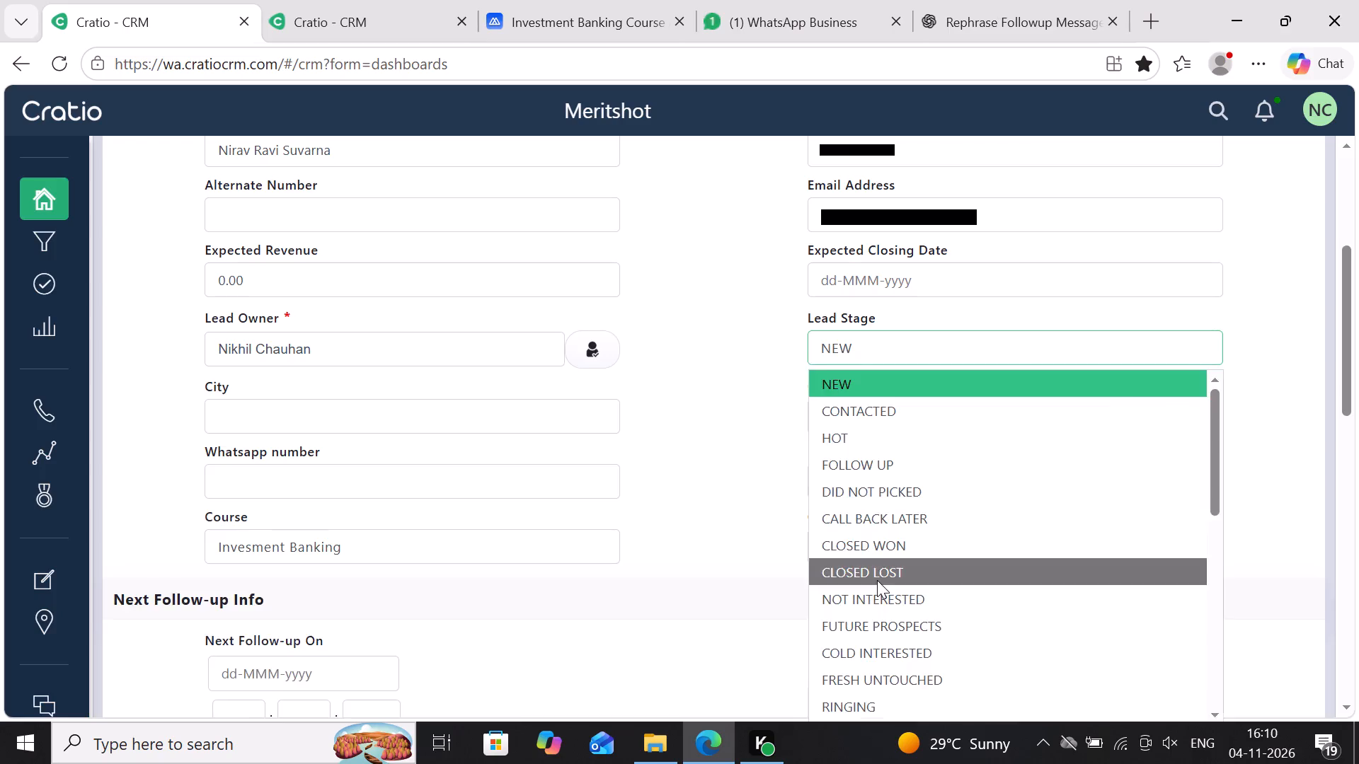
scroll(762, 353, "up", 20)
scroll(762, 353, "up", 20)
scroll(762, 353, "up", 19)
left_click(703, 174)
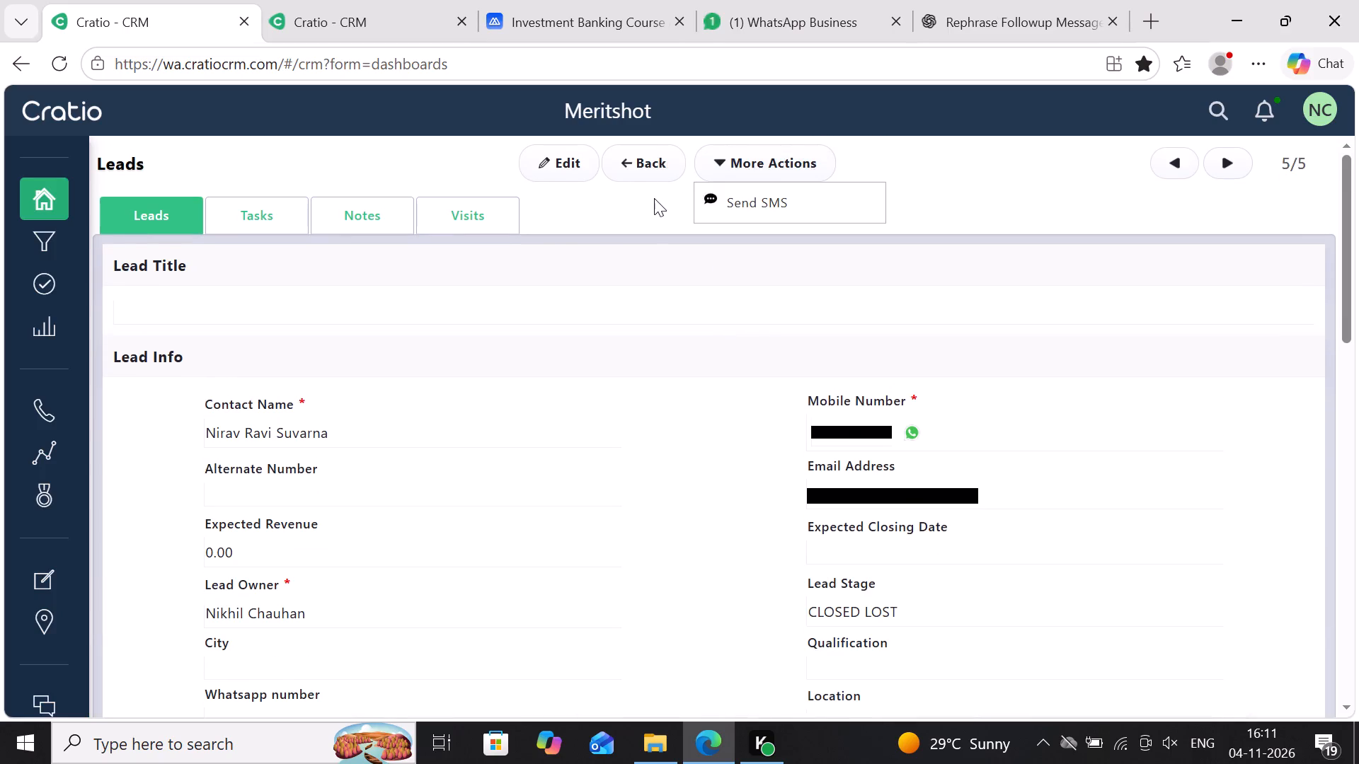
Go back from the fifth lead's record to the New Leads list.
left_click_drag(757, 201, 650, 158)
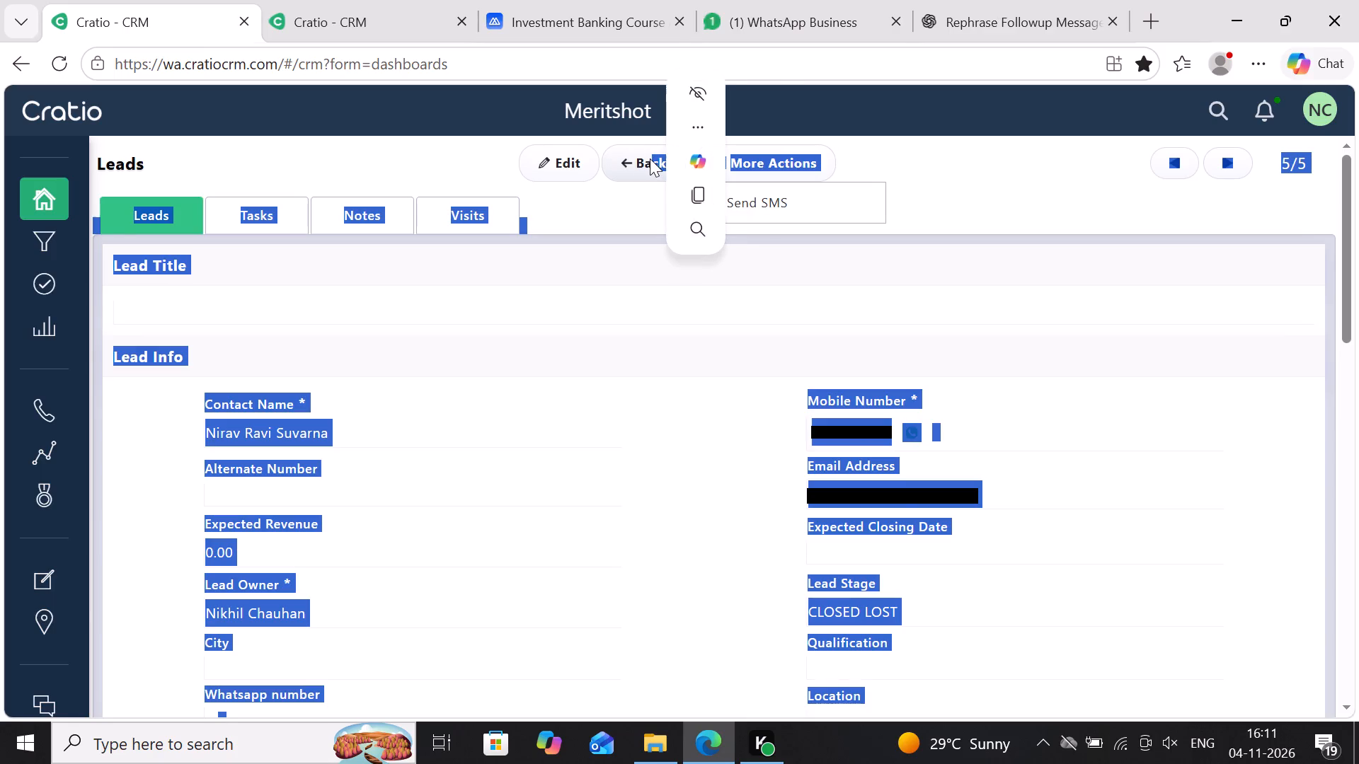
left_click(621, 166)
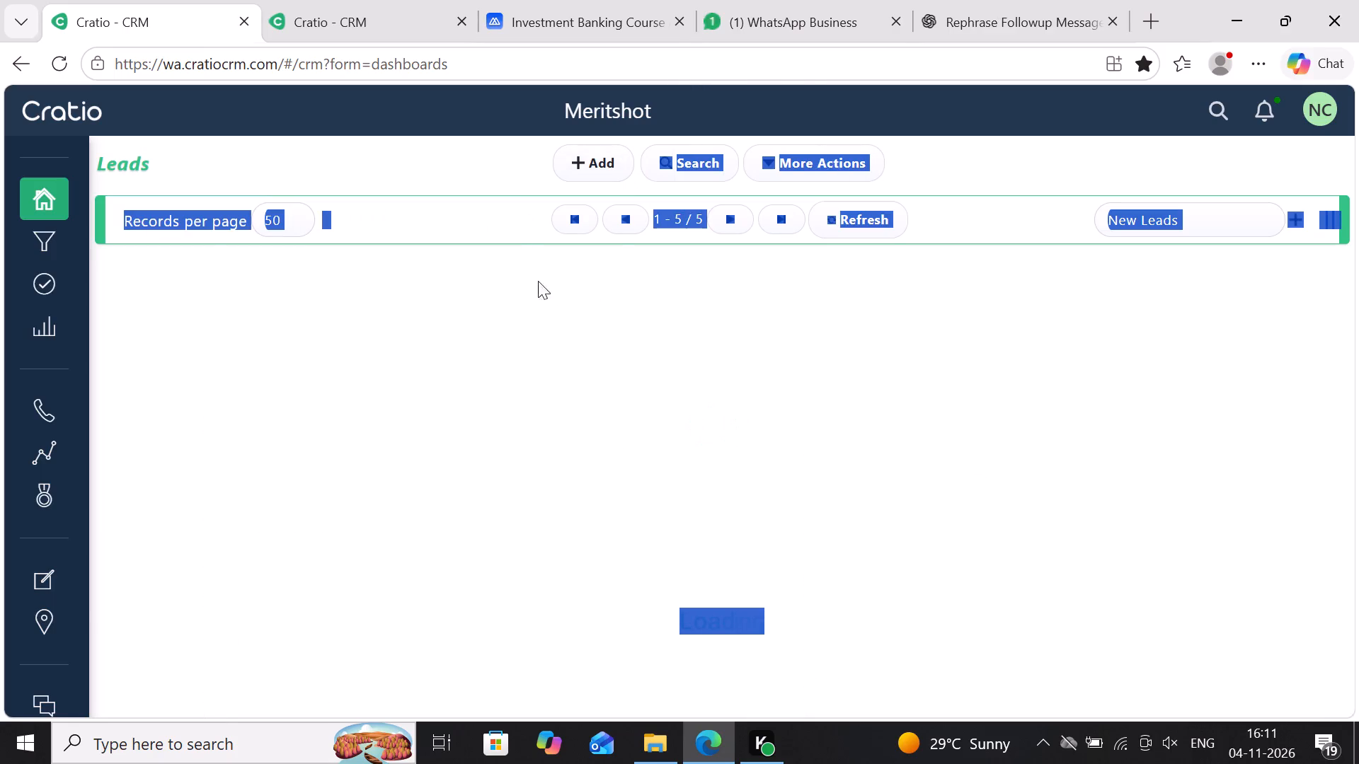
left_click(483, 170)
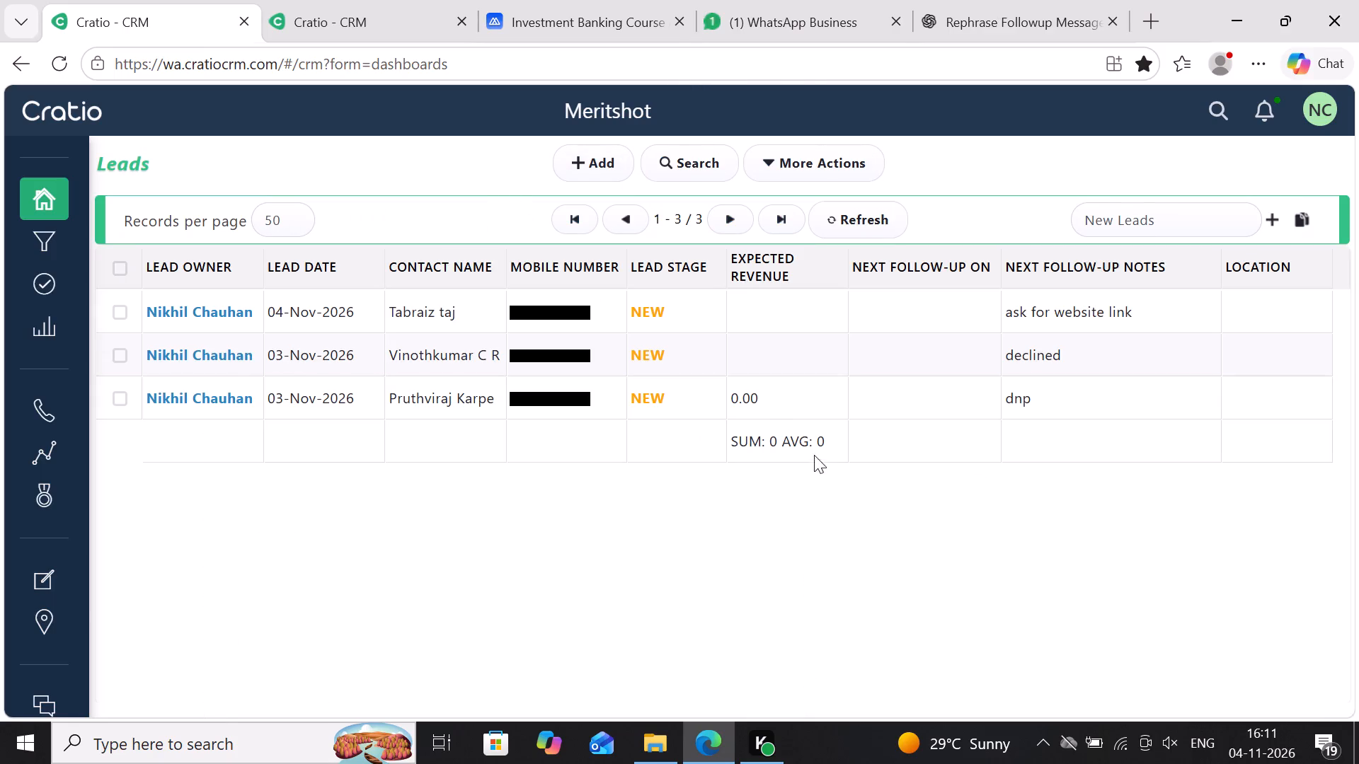
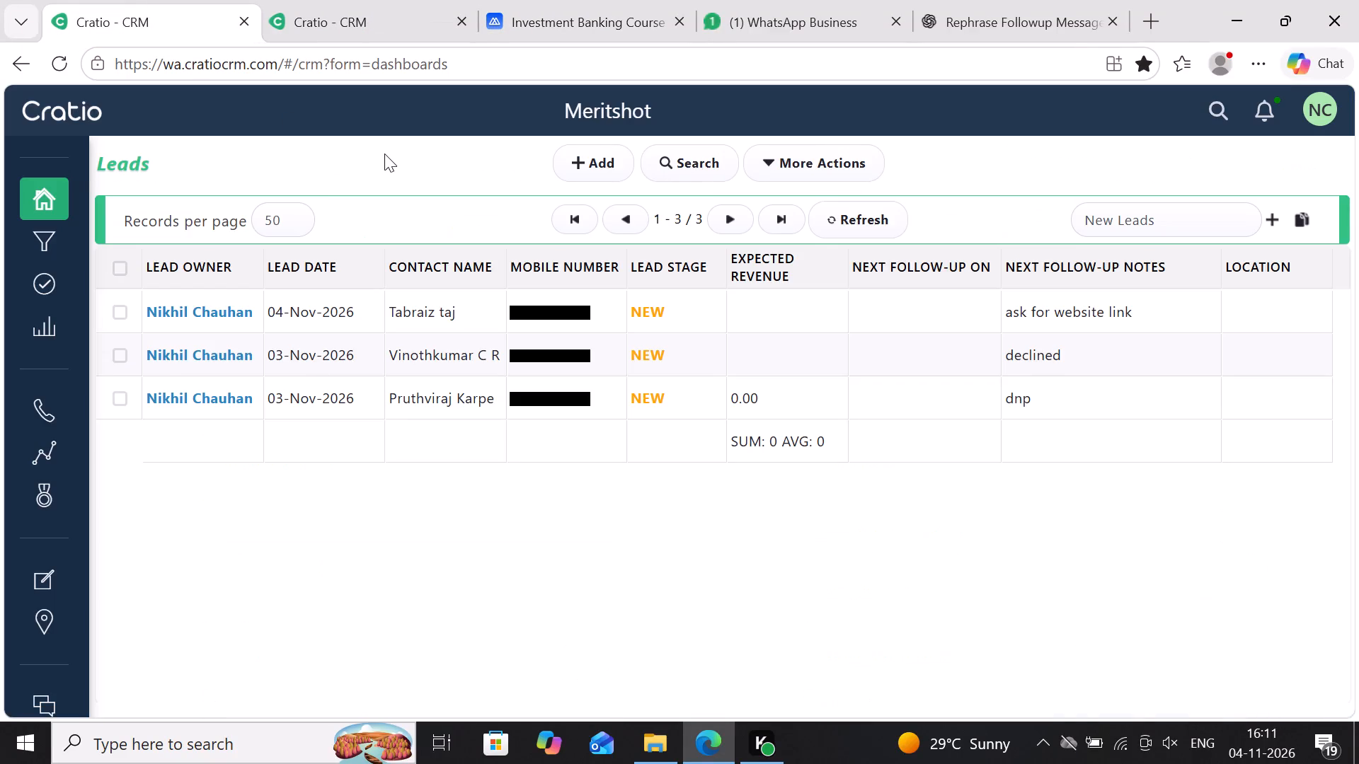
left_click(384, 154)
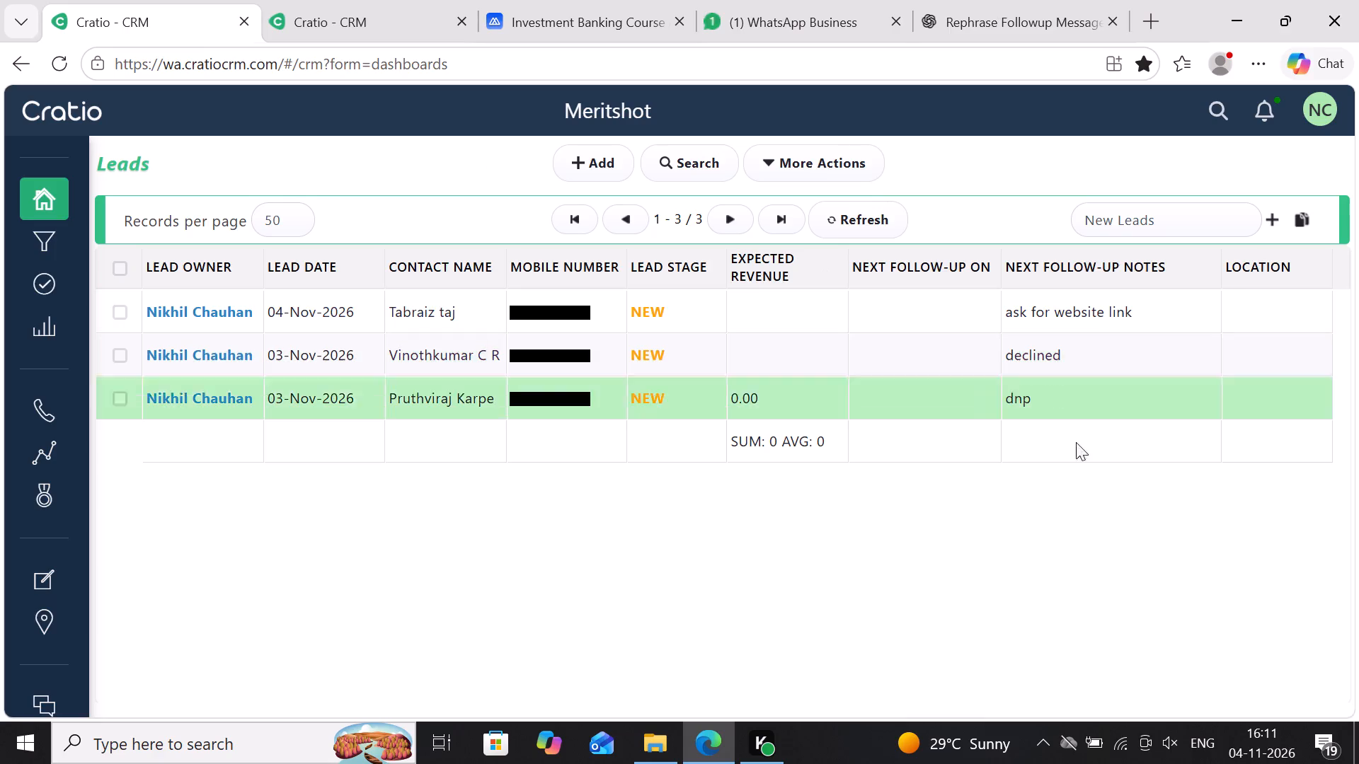
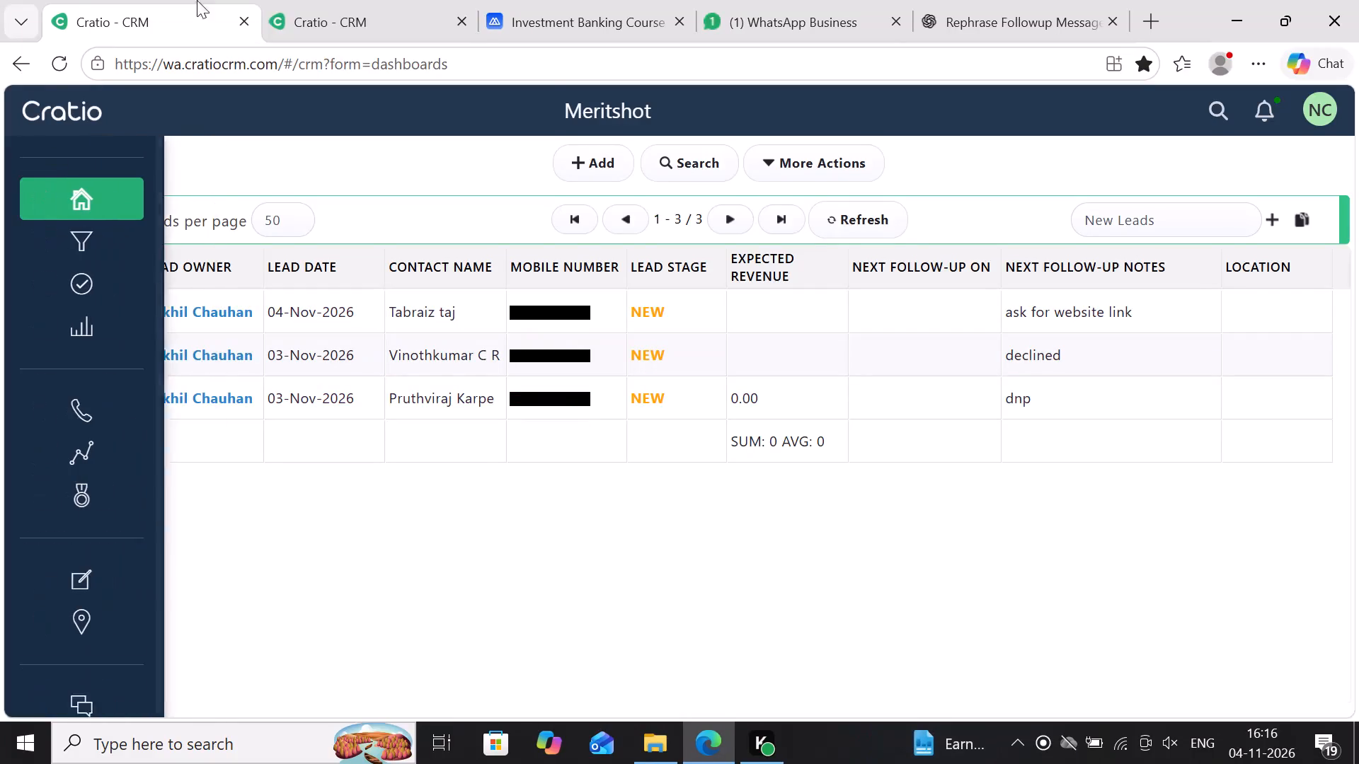
Switch to the other open Cratio CRM page showing the FRESH UNTOUCHED lead record.
left_click(406, 0)
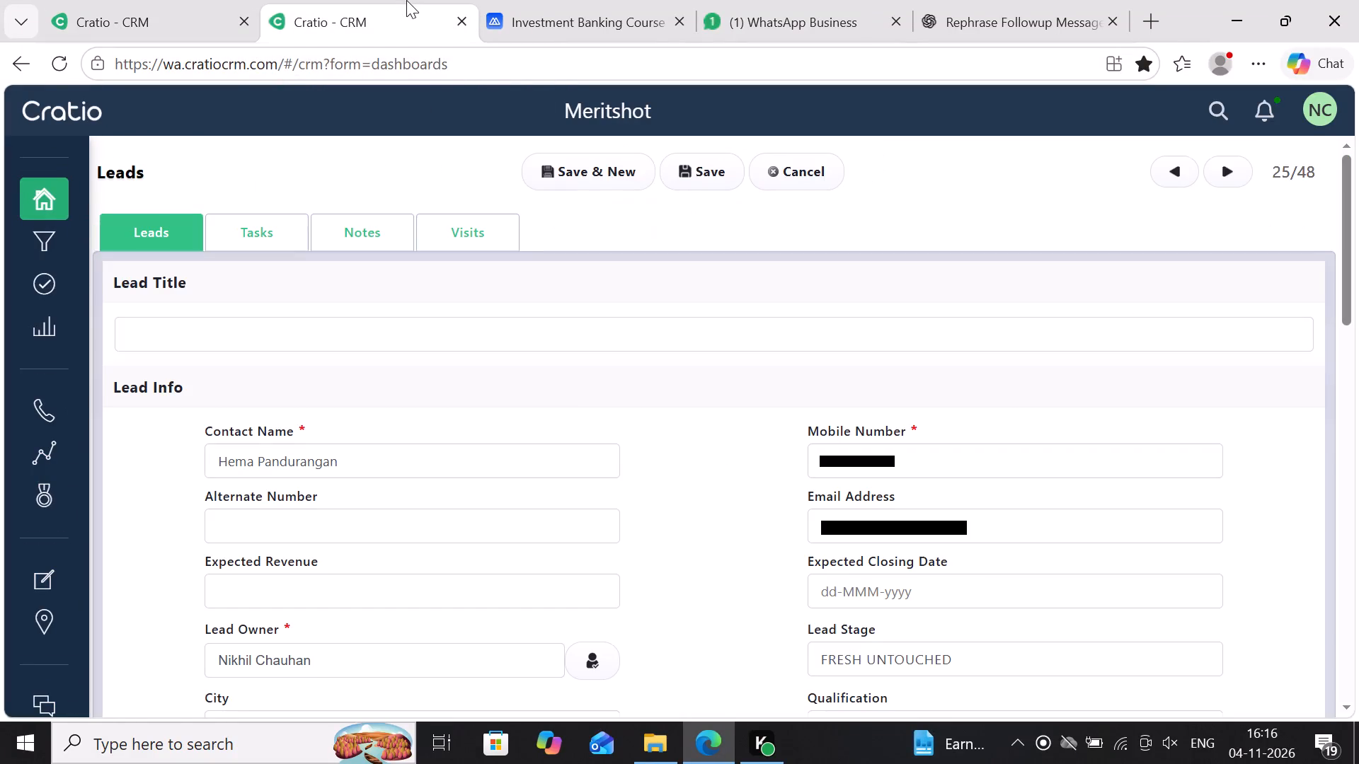
left_click_drag(578, 74, 607, 0)
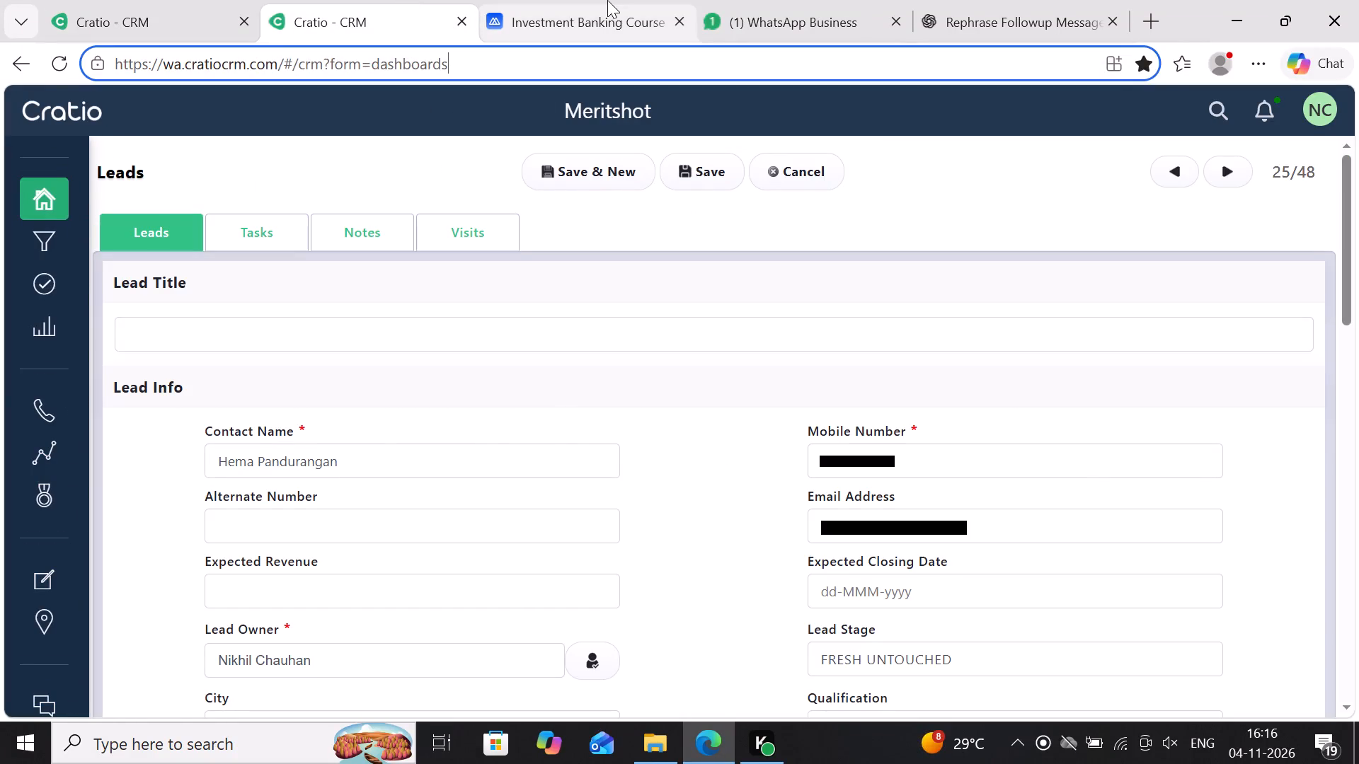
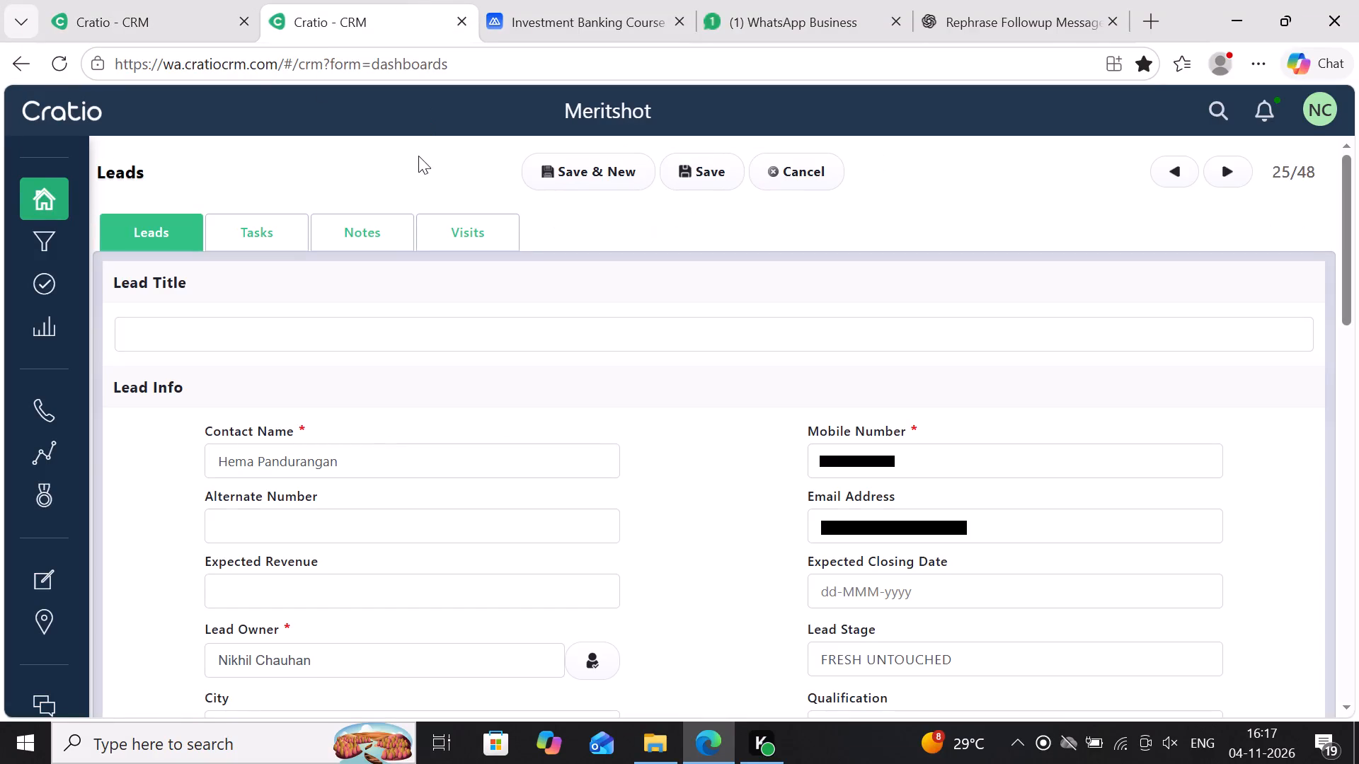
Switch back to the CRM page showing the New Leads list and open the Dashboards overview from there.
left_click(193, 25)
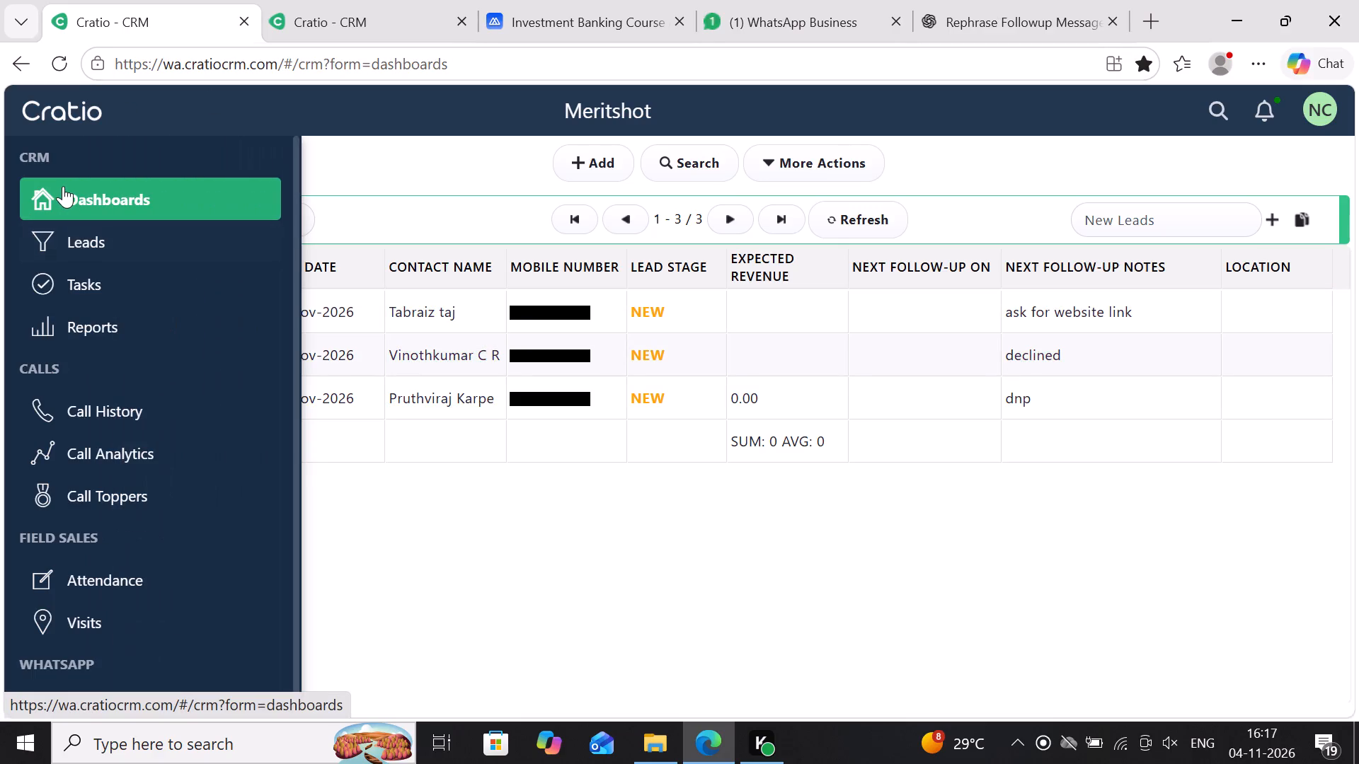
left_click(63, 186)
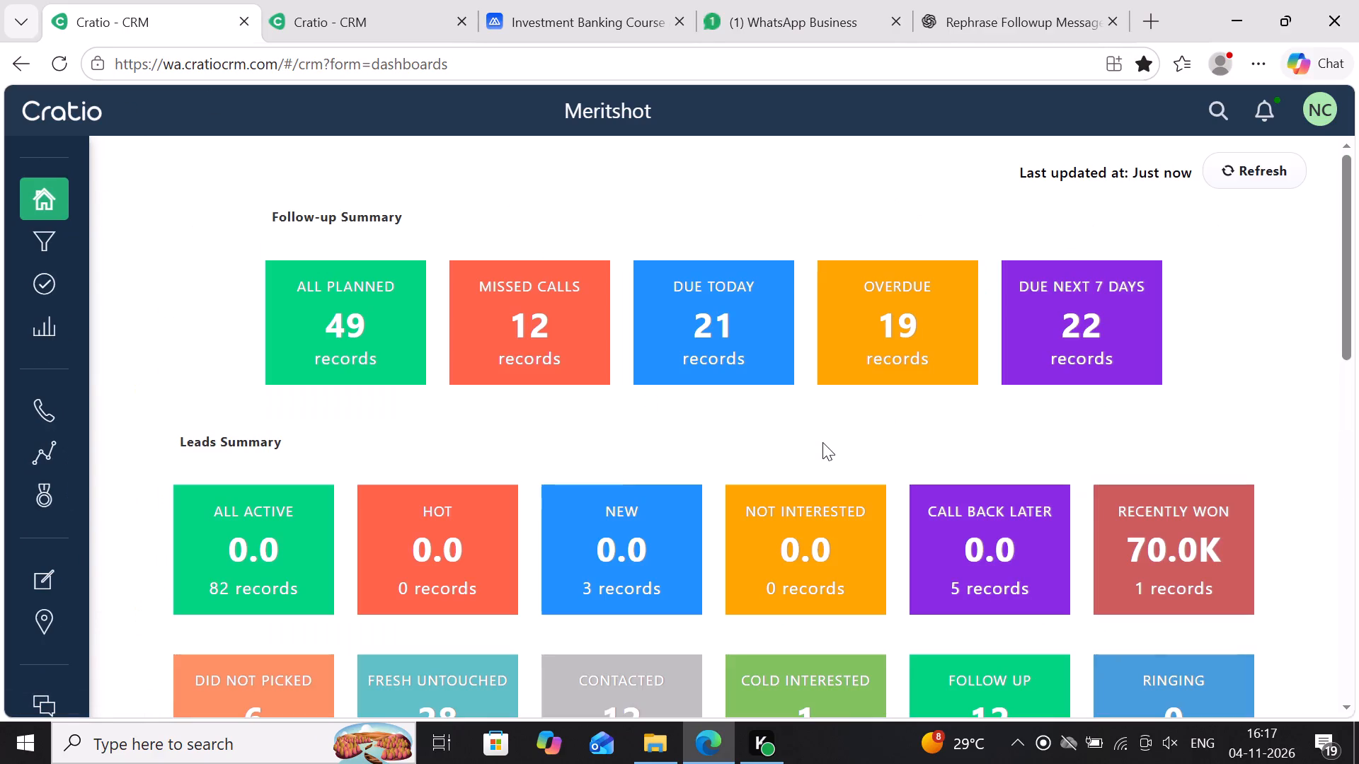
Refresh the home dashboard and look over its follow-up summary, leads summary and sales charts.
left_click(1268, 173)
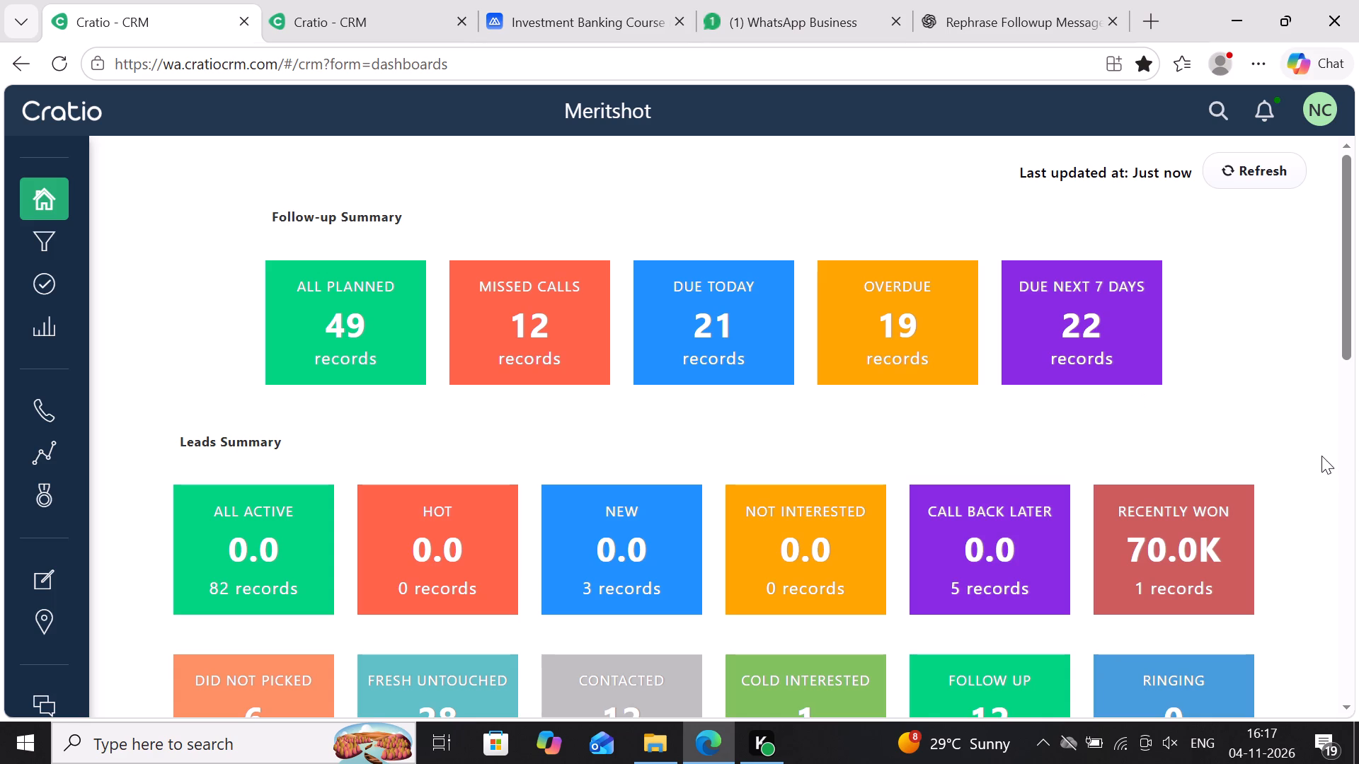
scroll(1269, 345, "down", 20)
scroll(1269, 345, "down", 20)
scroll(1269, 345, "down", 3)
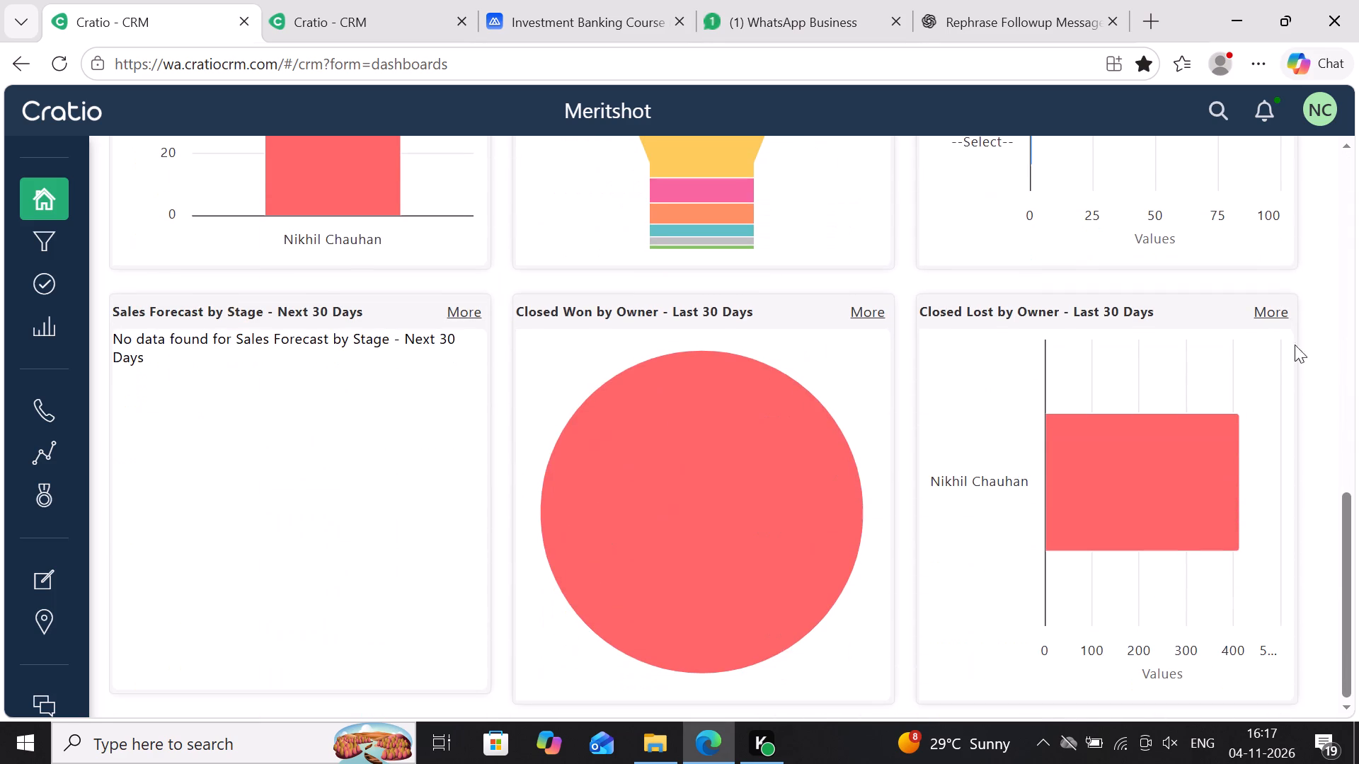
scroll(1322, 345, "down", 11)
scroll(1322, 345, "up", 20)
scroll(1322, 345, "up", 20)
scroll(1322, 345, "up", 20)
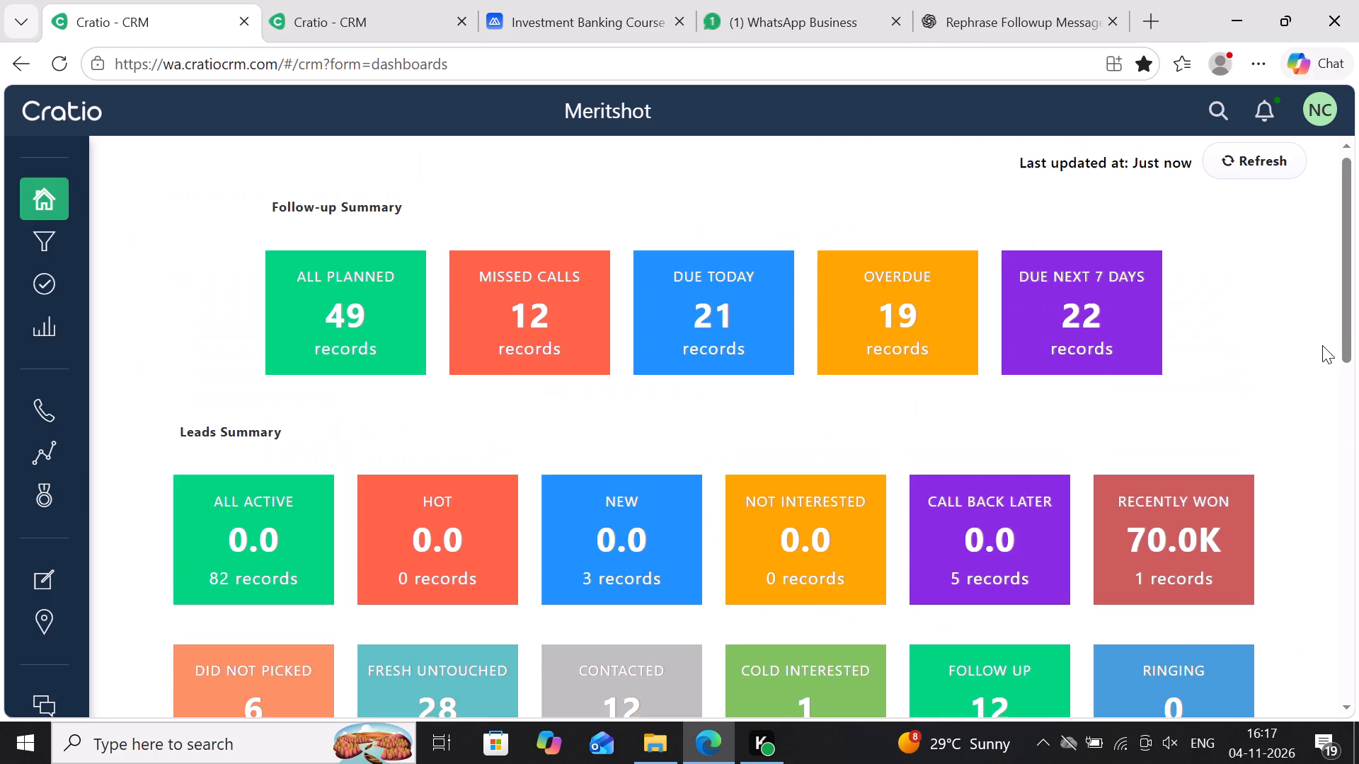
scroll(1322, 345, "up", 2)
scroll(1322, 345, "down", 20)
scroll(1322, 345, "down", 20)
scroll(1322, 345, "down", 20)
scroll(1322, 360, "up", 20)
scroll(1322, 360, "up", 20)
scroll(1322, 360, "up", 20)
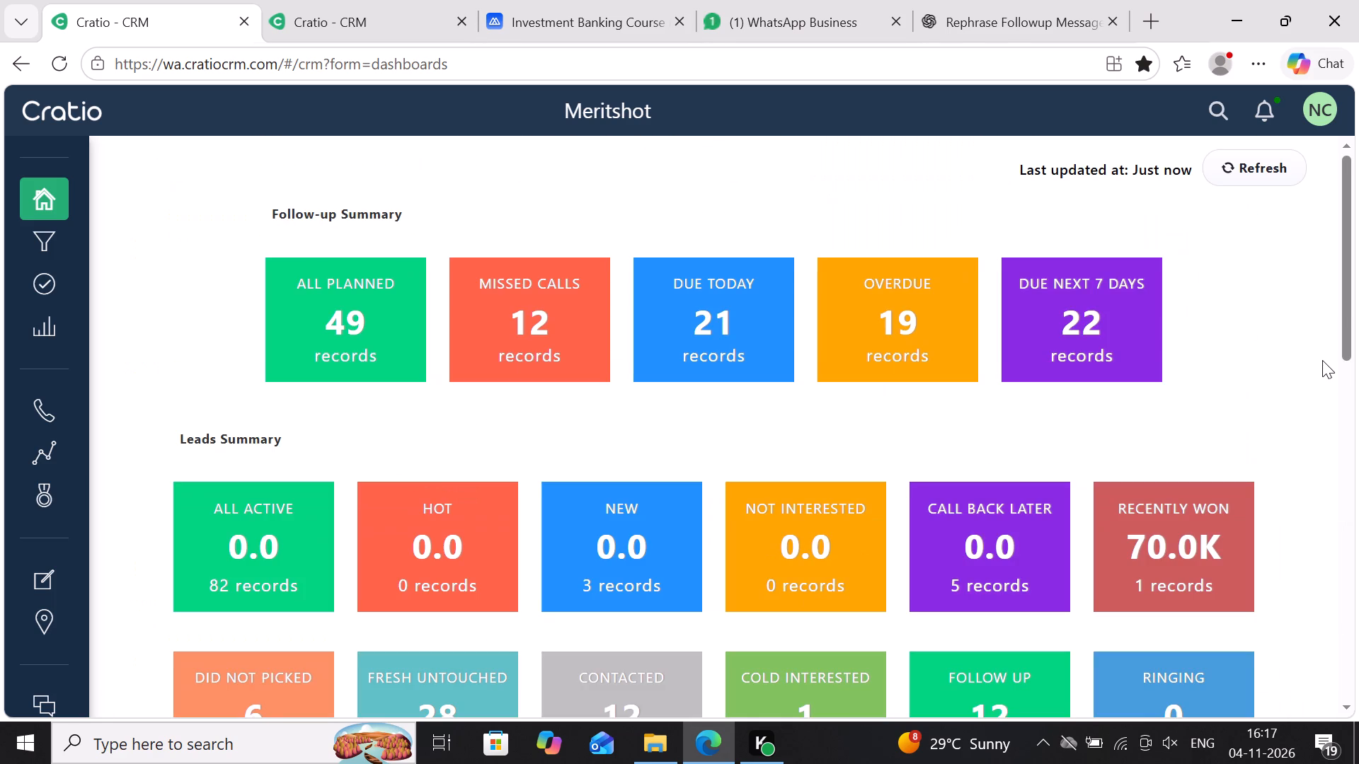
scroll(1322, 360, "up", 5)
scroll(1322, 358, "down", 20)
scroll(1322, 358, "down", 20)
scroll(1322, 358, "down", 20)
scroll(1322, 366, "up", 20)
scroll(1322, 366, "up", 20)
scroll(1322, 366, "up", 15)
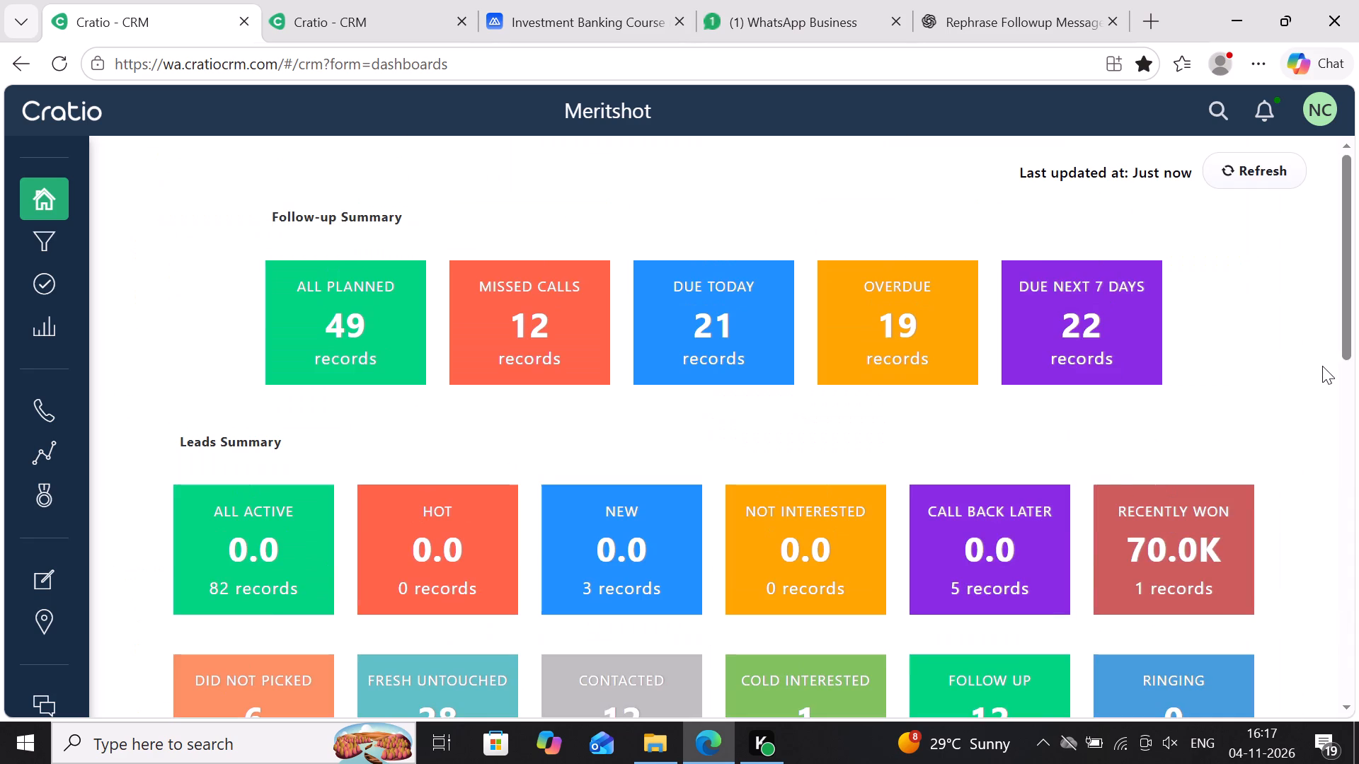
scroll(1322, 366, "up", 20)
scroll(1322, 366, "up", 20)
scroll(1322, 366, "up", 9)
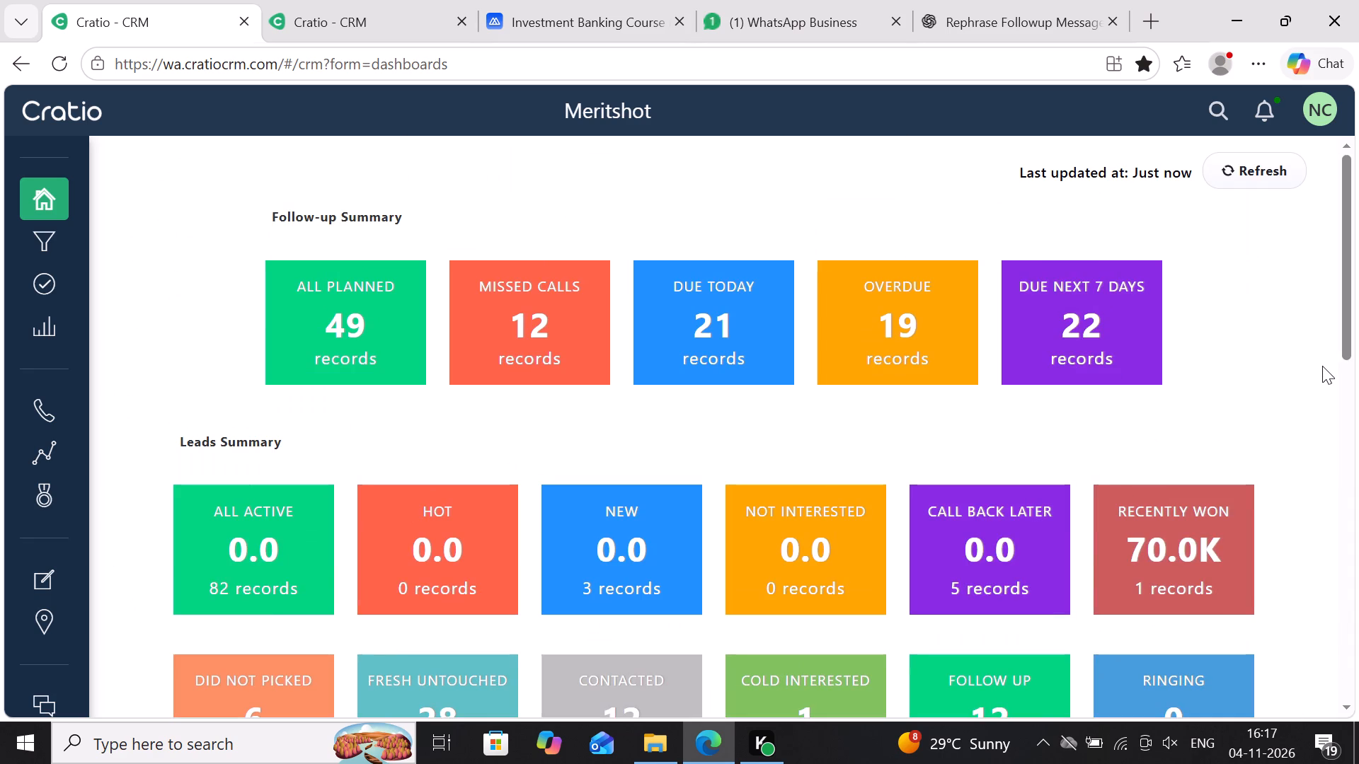
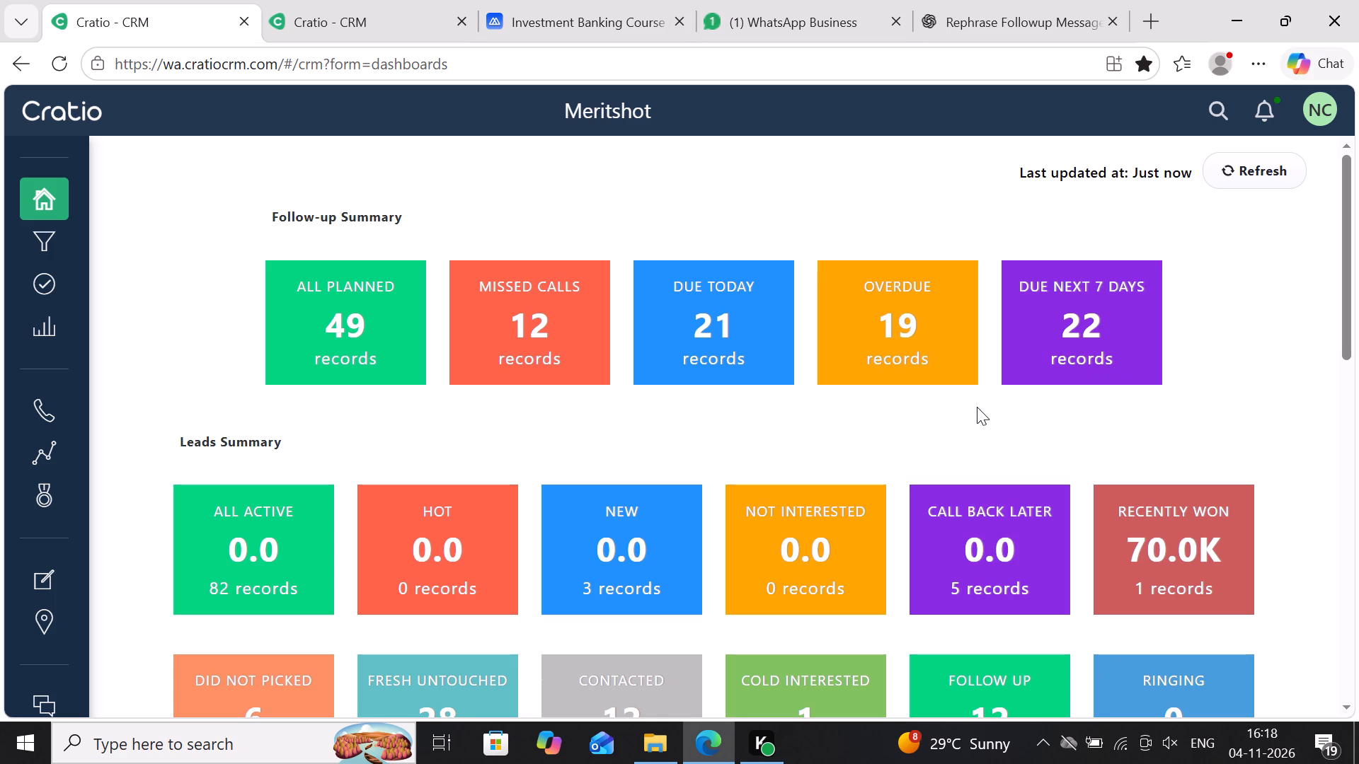
Open the Follow Up leads from the dashboard's leads summary and review their next follow-up dates and notes.
scroll(1251, 401, "down", 2)
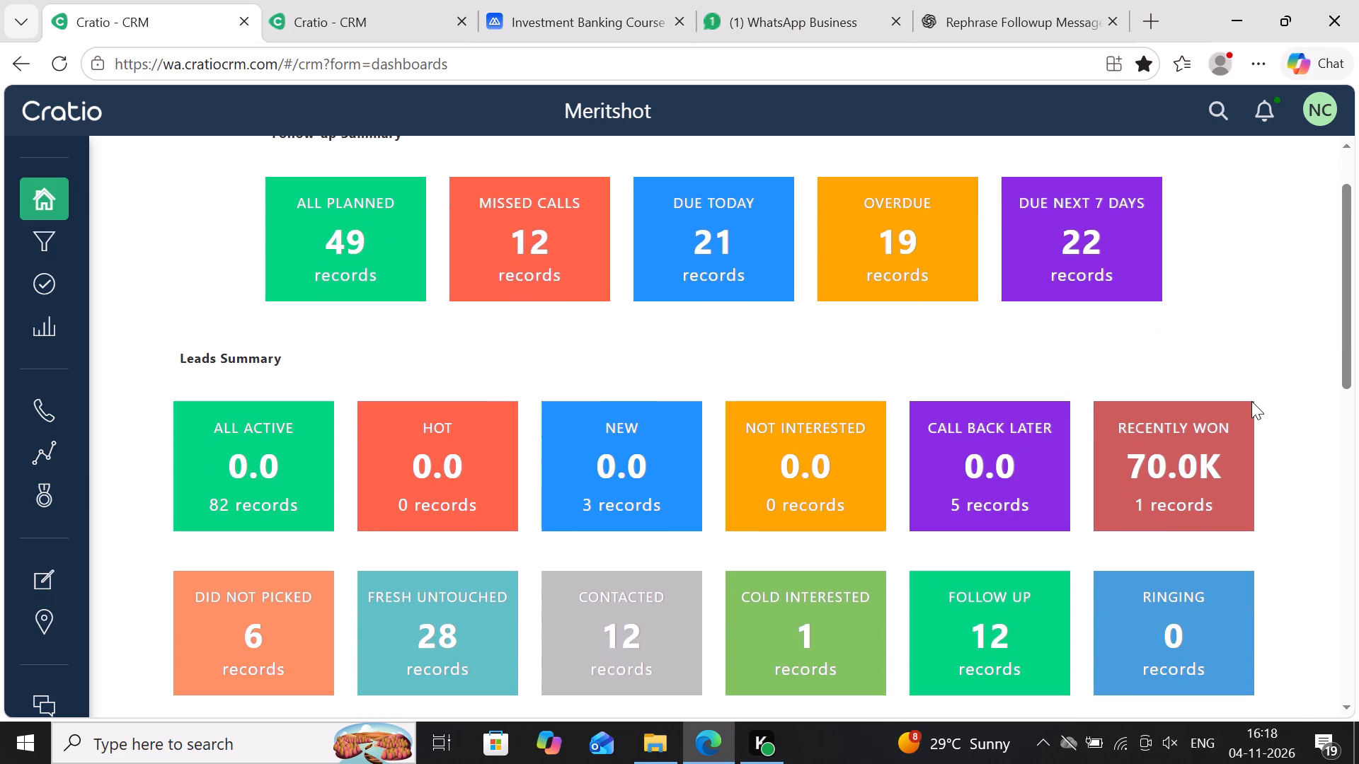
scroll(1251, 401, "down", 4)
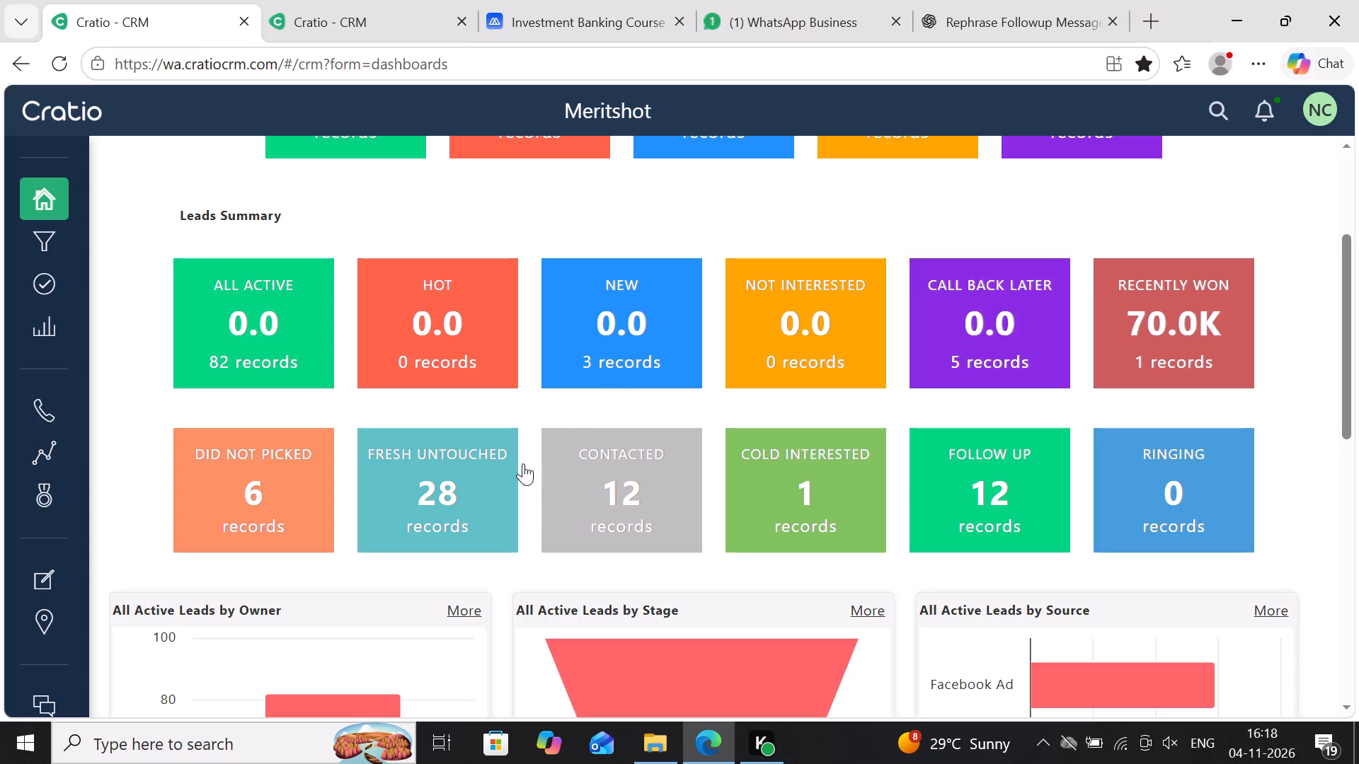
left_click(990, 514)
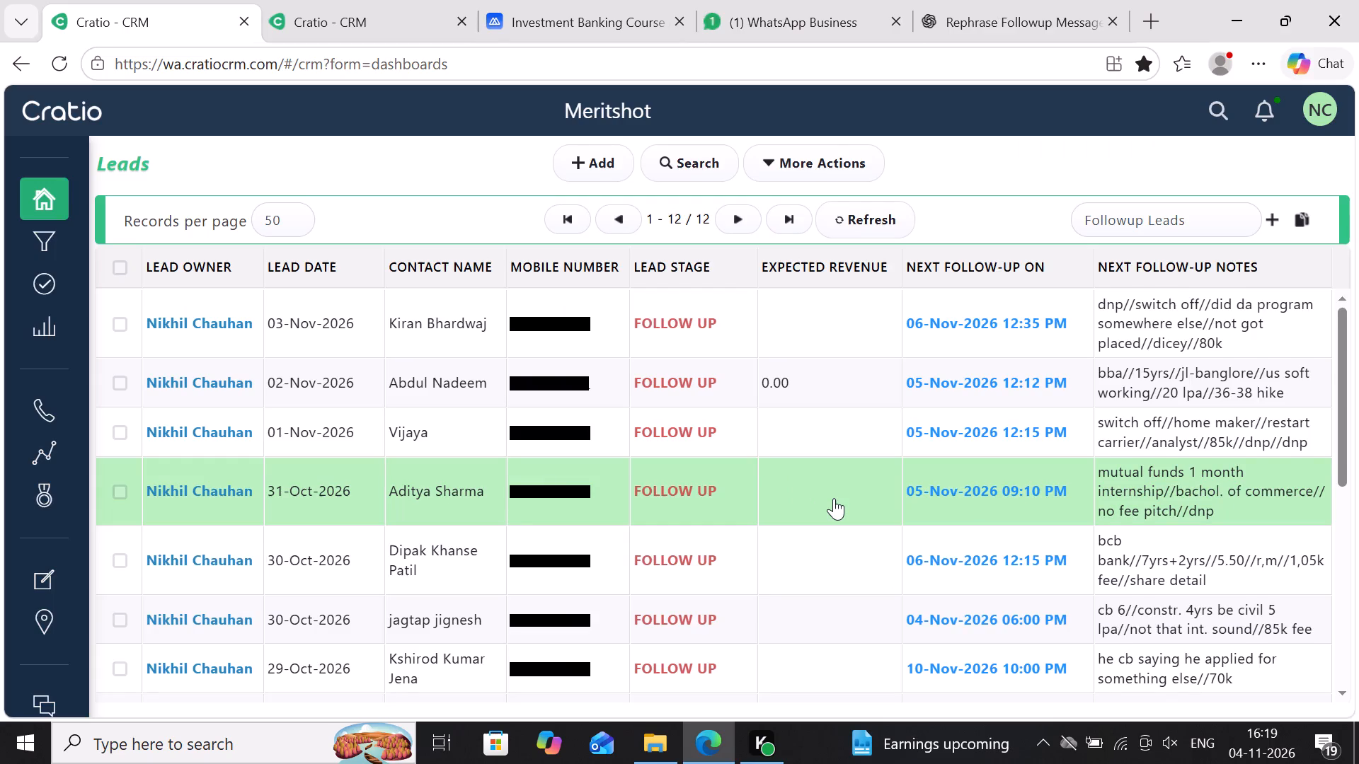
scroll(834, 498, "down", 3)
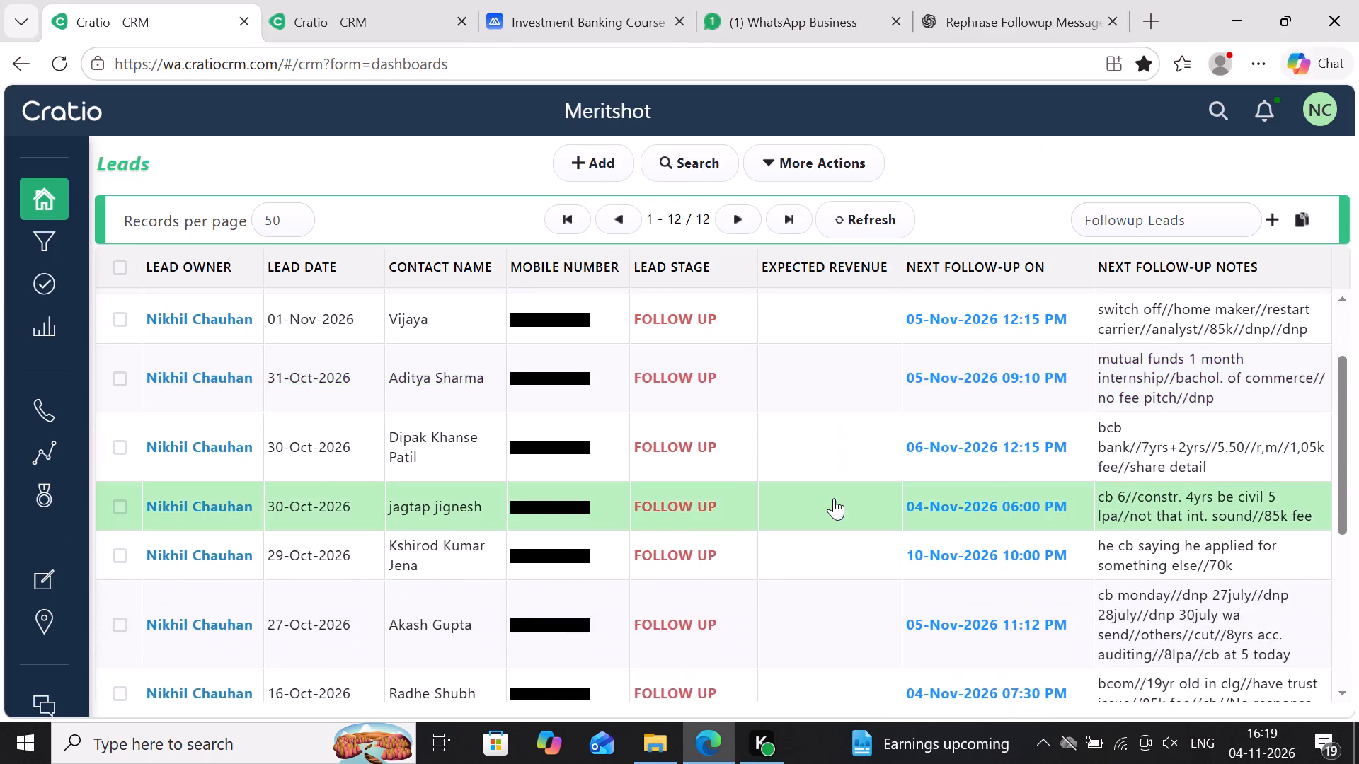
scroll(834, 498, "down", 3)
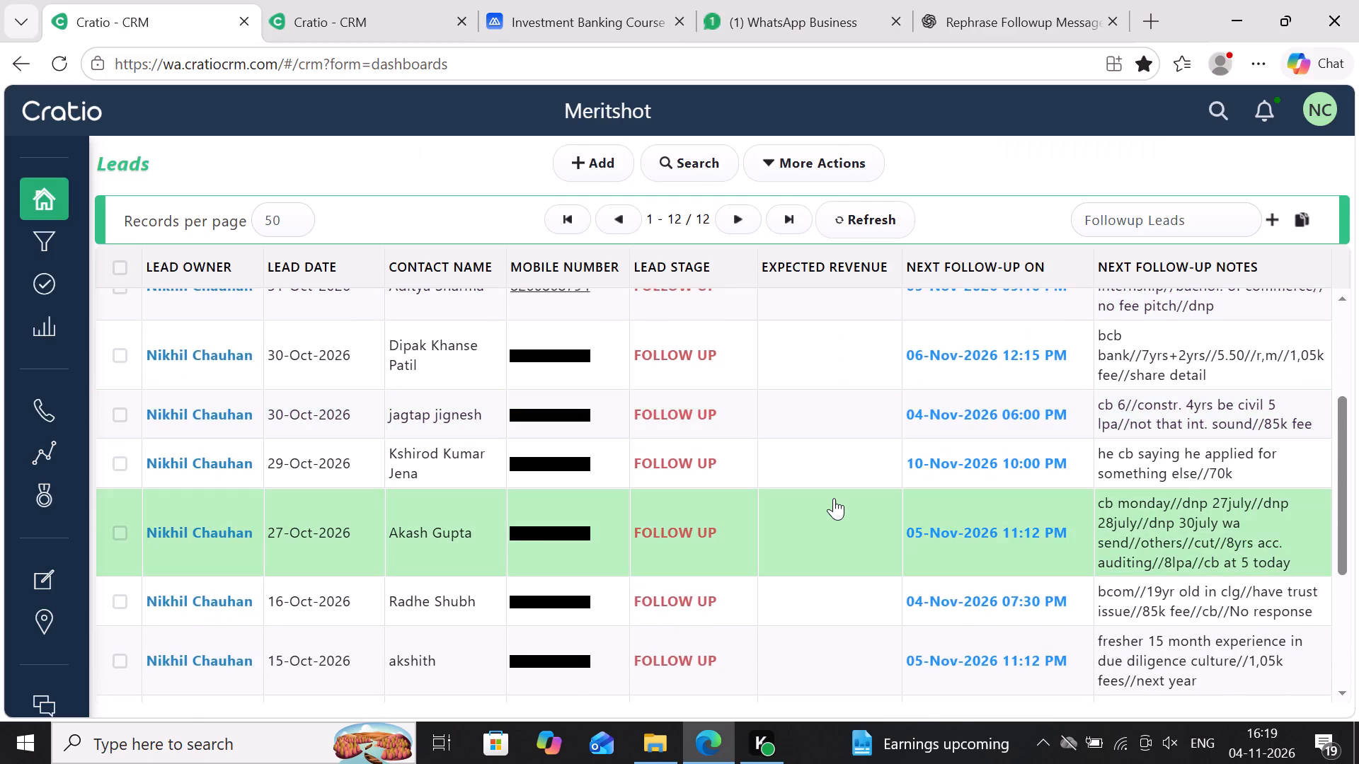